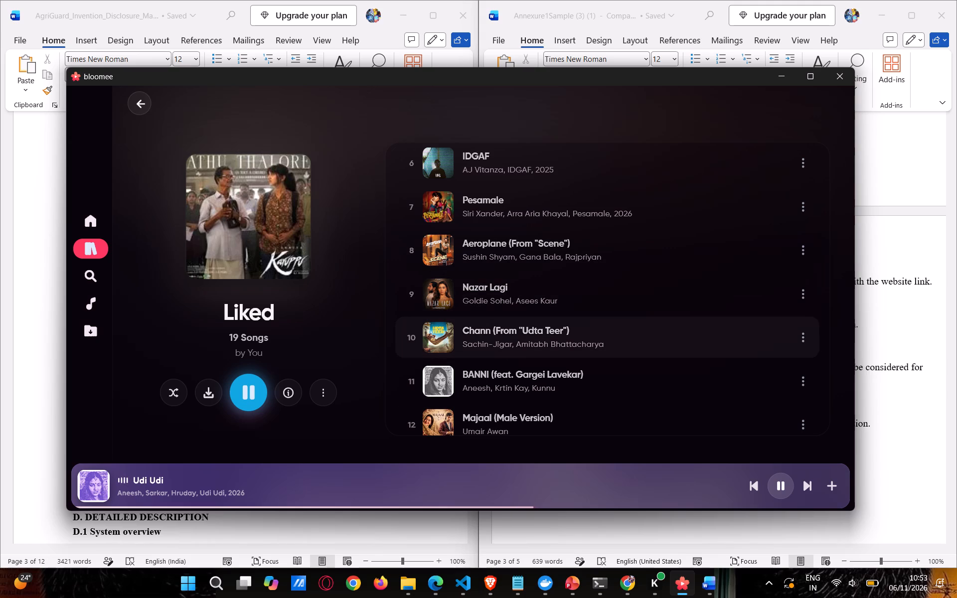
Search the music app for "chann" and play the track Chann (From "Udta Teer").
left_click(93, 273)
left_click(256, 108)
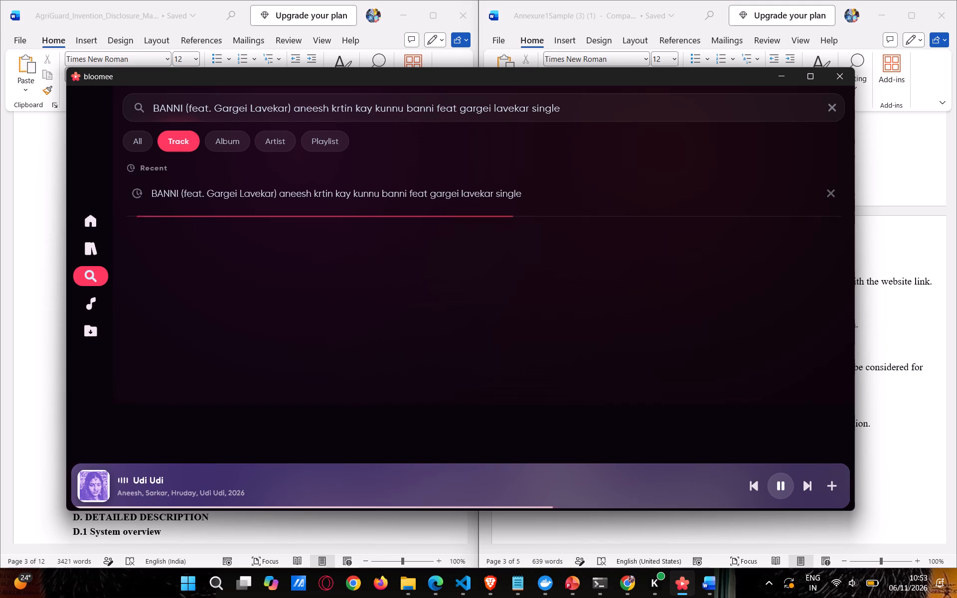
key("ctrl+a")
type("chann")
key("Return")
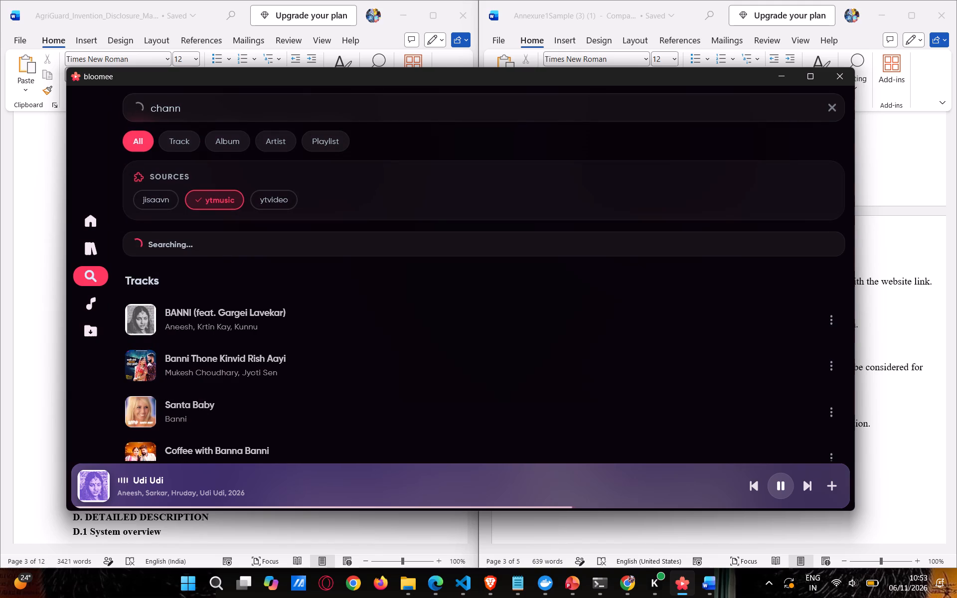
left_click(146, 275)
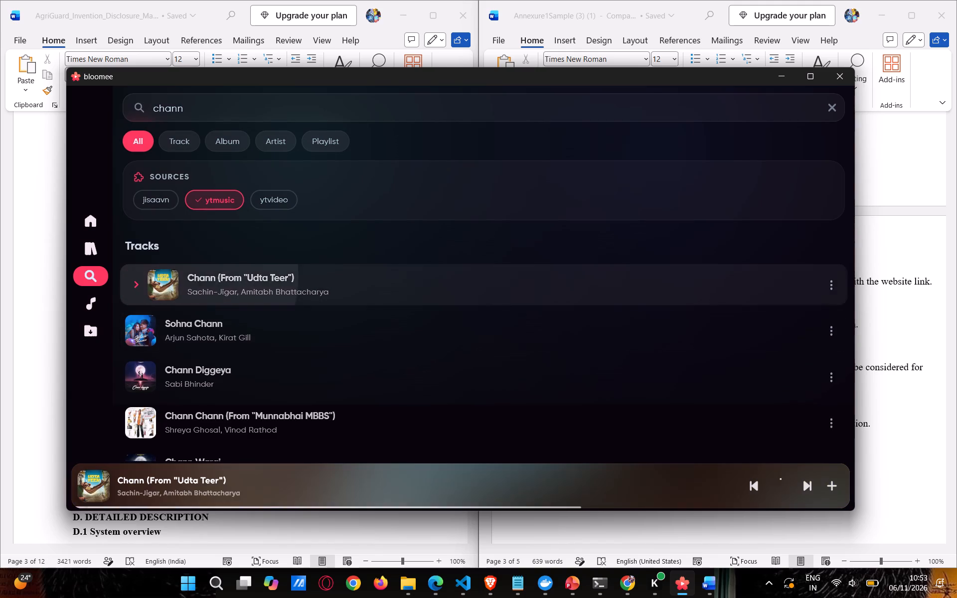
Open the full player view of the current song and look through its Up Next queue.
left_click(311, 476)
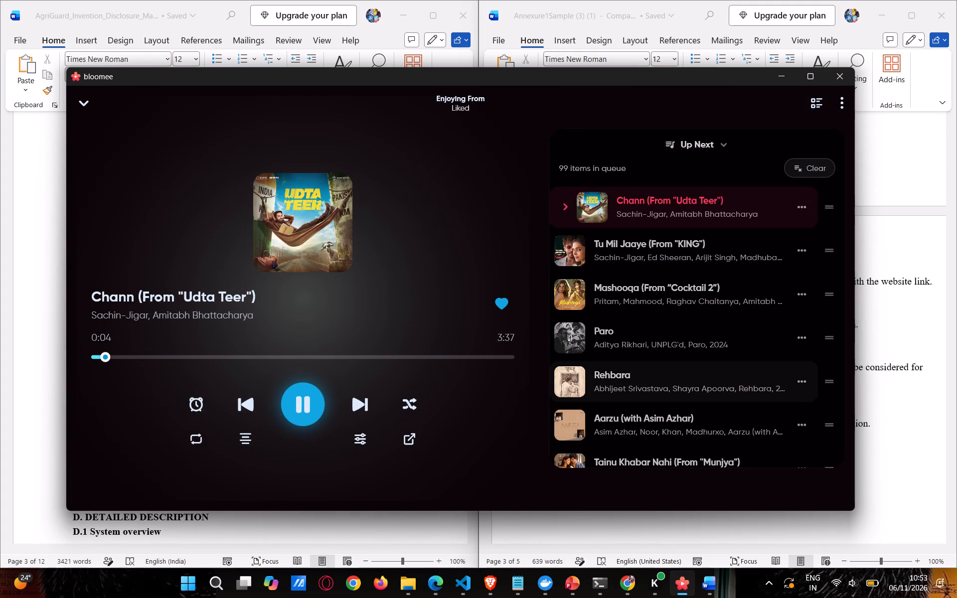
scroll(579, 376, "down", 5)
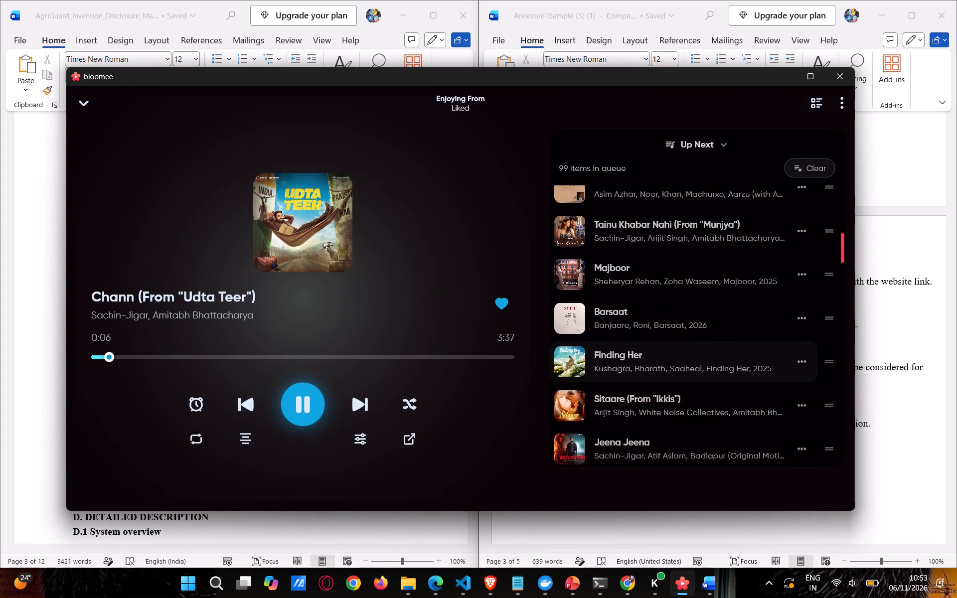
scroll(579, 376, "down", 3)
scroll(579, 376, "up", 9)
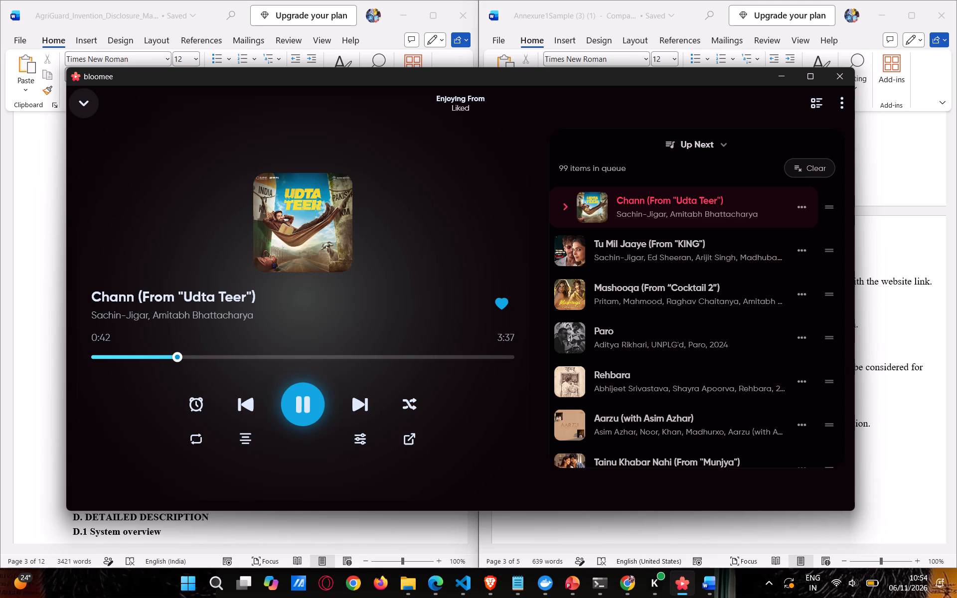
left_click(77, 110)
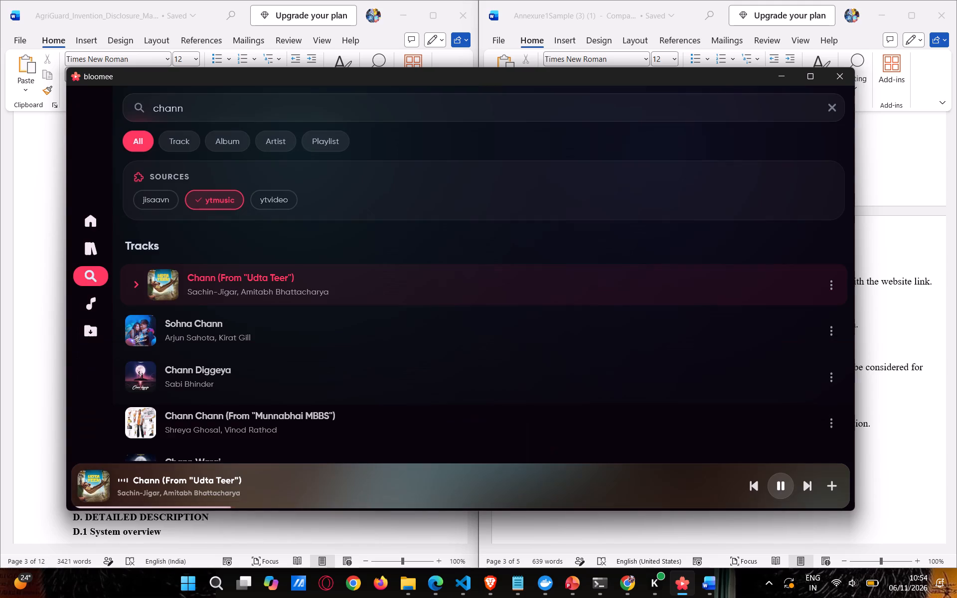
left_click(379, 481)
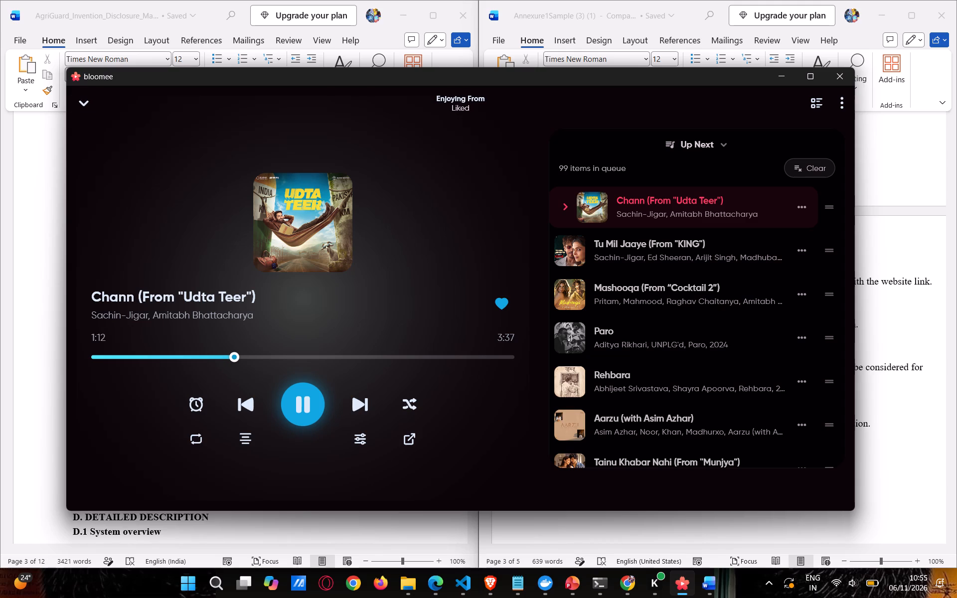
Minimize the music player to return to Word and examine the Annexure1Sample form's numbered questions, No Objection Certificate and sections E to G.
left_click(781, 75)
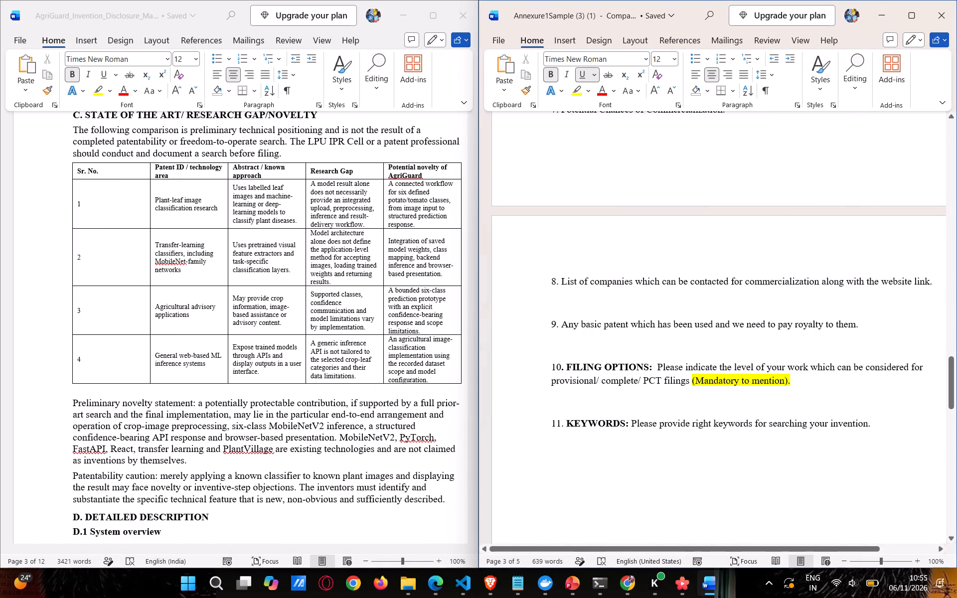
scroll(624, 340, "up", 4)
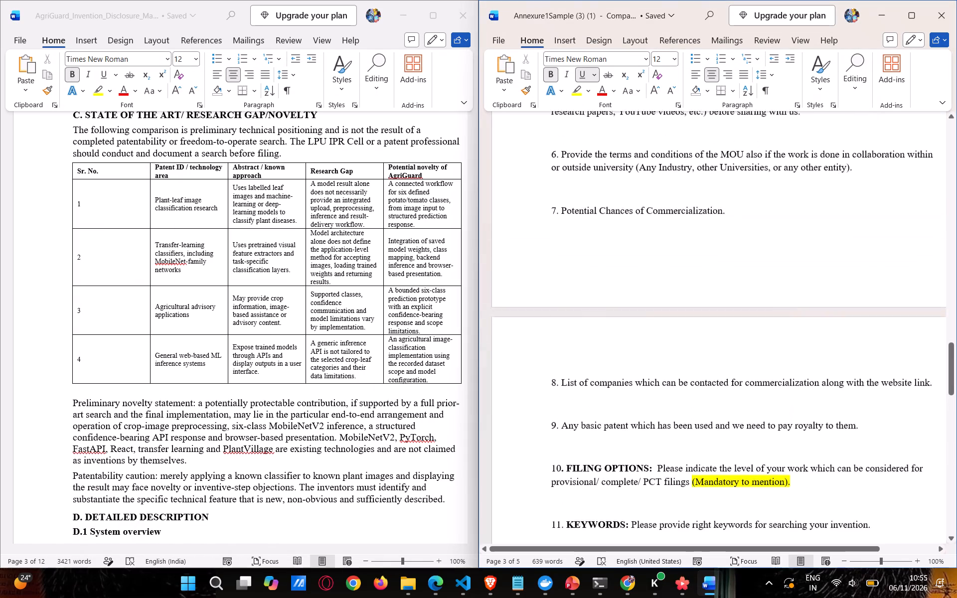
scroll(624, 340, "down", 4)
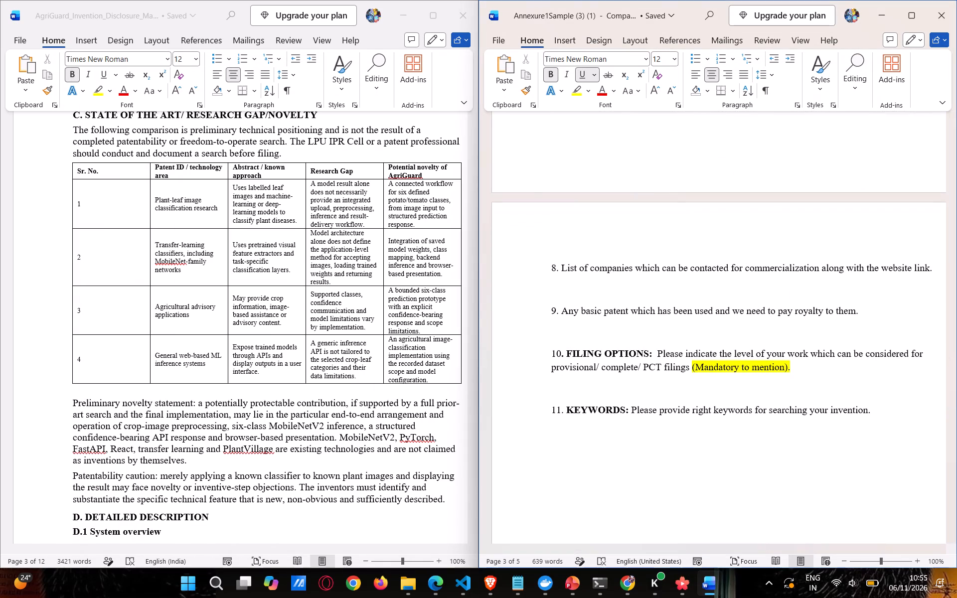
scroll(623, 365, "down", 10)
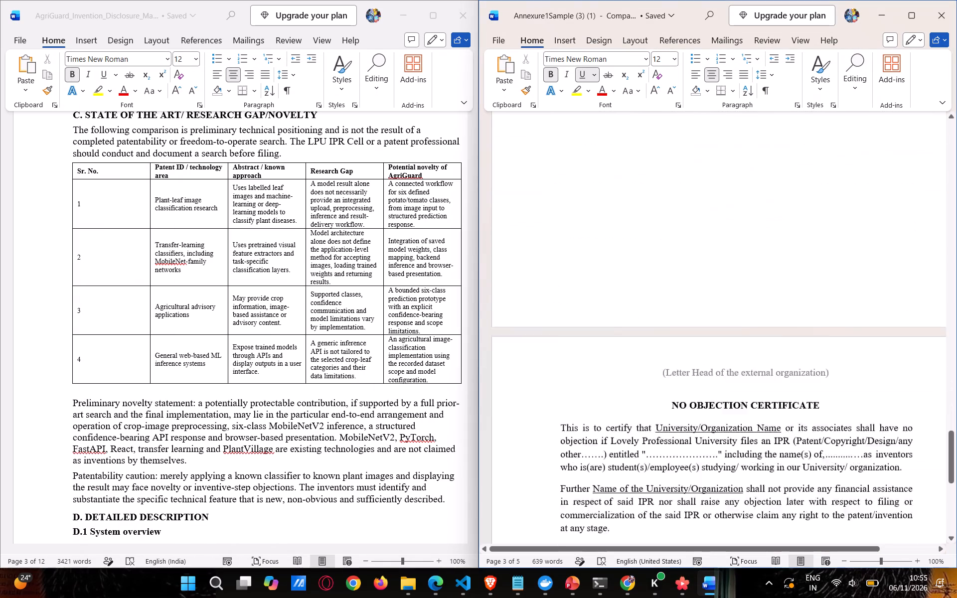
scroll(623, 365, "down", 10)
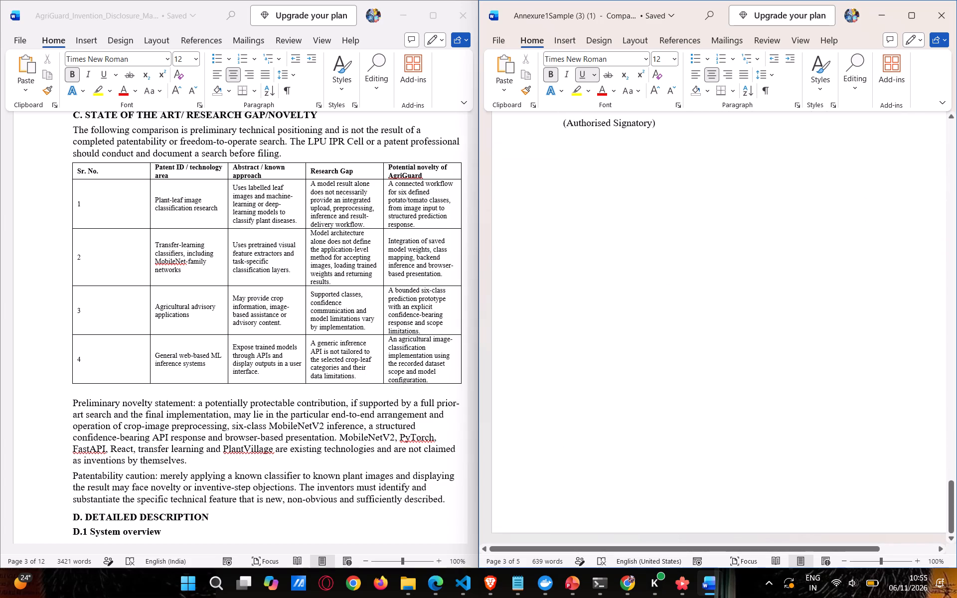
scroll(623, 365, "up", 10)
scroll(623, 365, "up", 15)
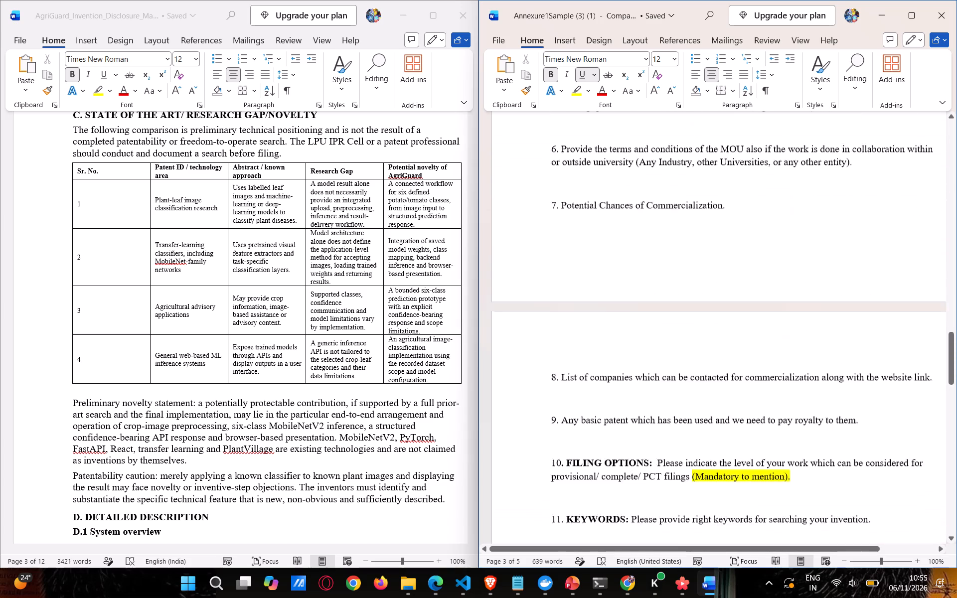
scroll(623, 365, "up", 7)
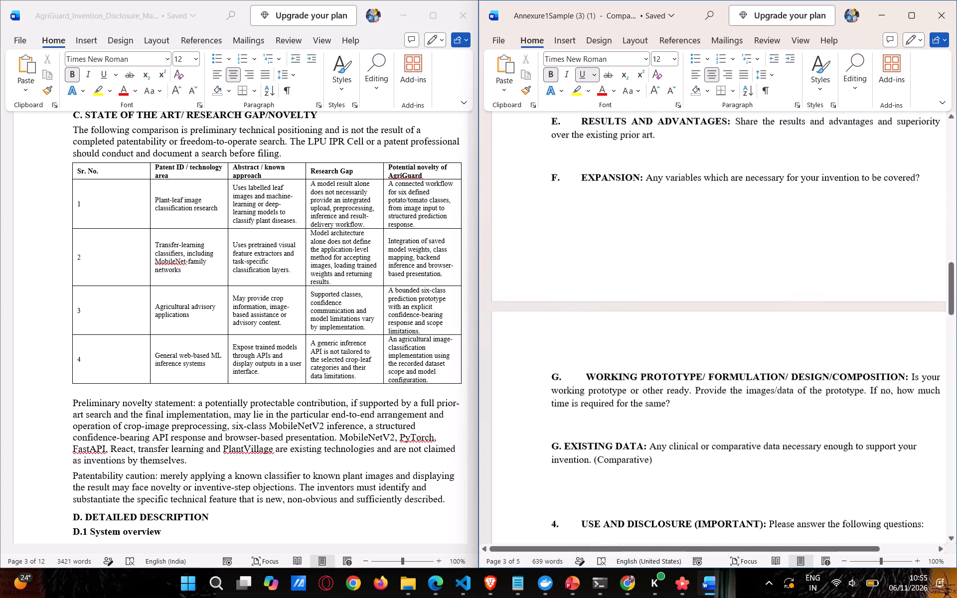
scroll(623, 365, "down", 6)
Compare the AgriGuard disclosure with the Annexure1Sample form, working back from the State of the Art section to the inventor details tables.
scroll(402, 365, "up", 1)
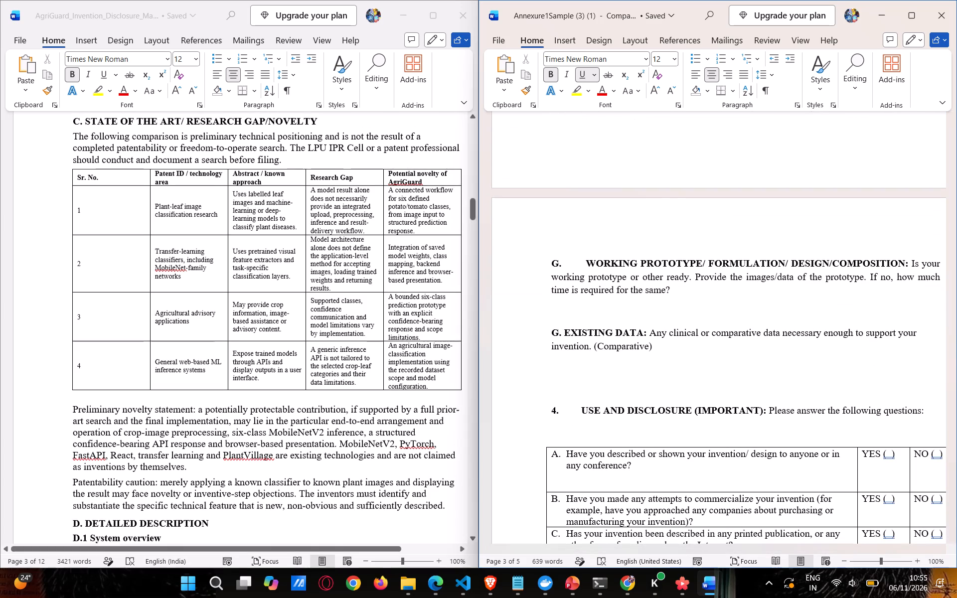
scroll(402, 365, "up", 1)
scroll(584, 391, "up", 5)
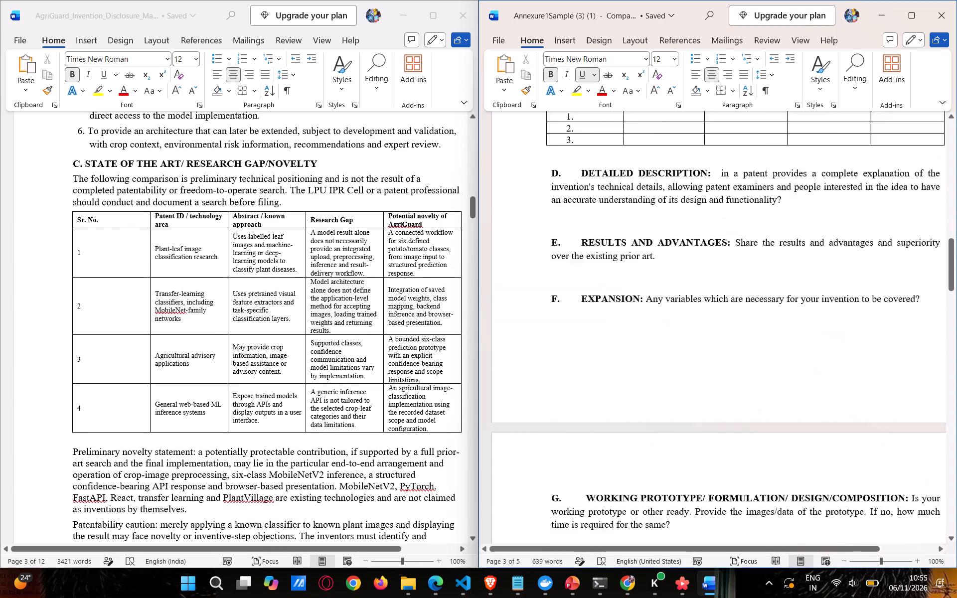
scroll(584, 391, "up", 7)
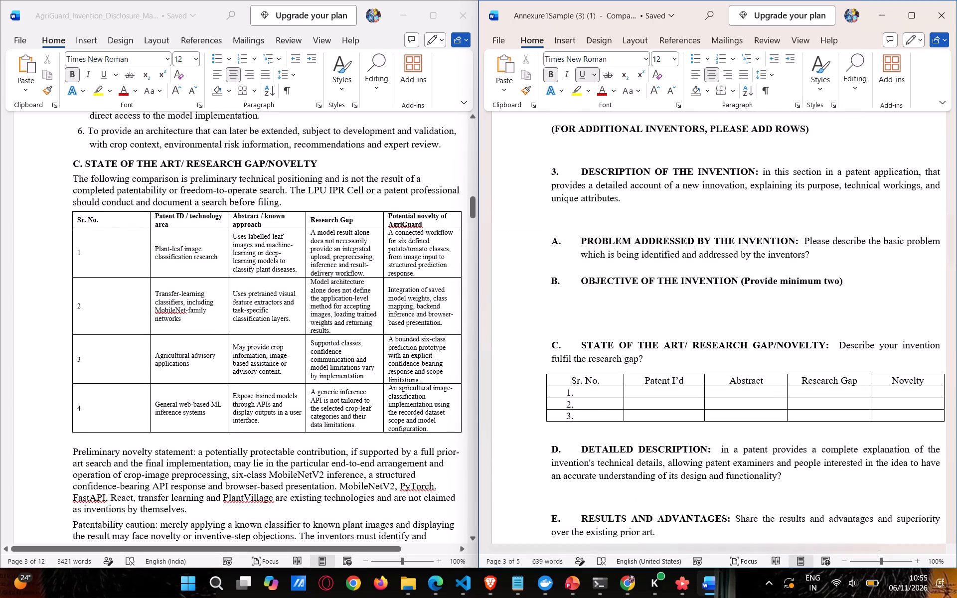
scroll(375, 363, "up", 2)
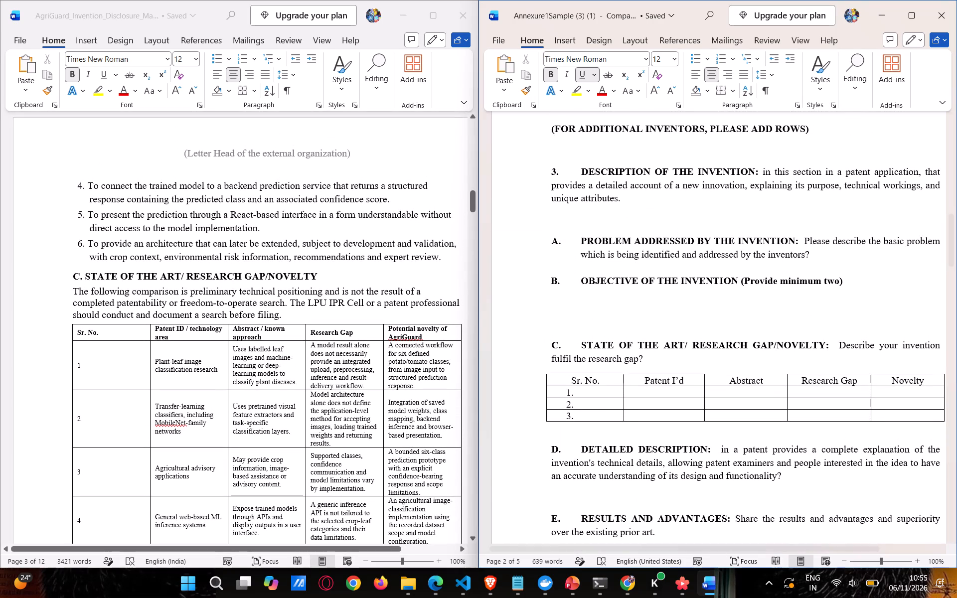
scroll(588, 323, "up", 1)
scroll(332, 314, "up", 3)
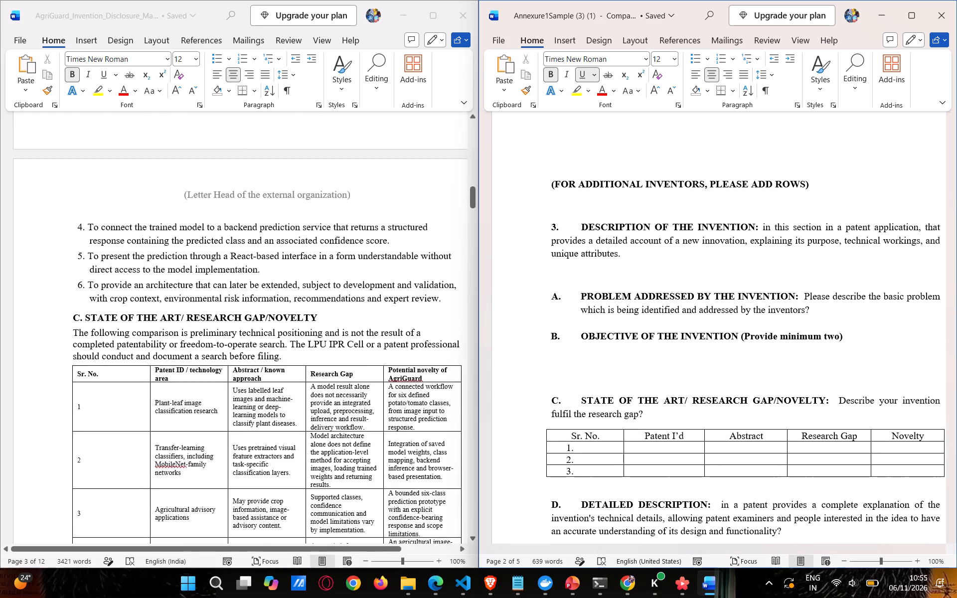
scroll(332, 314, "up", 8)
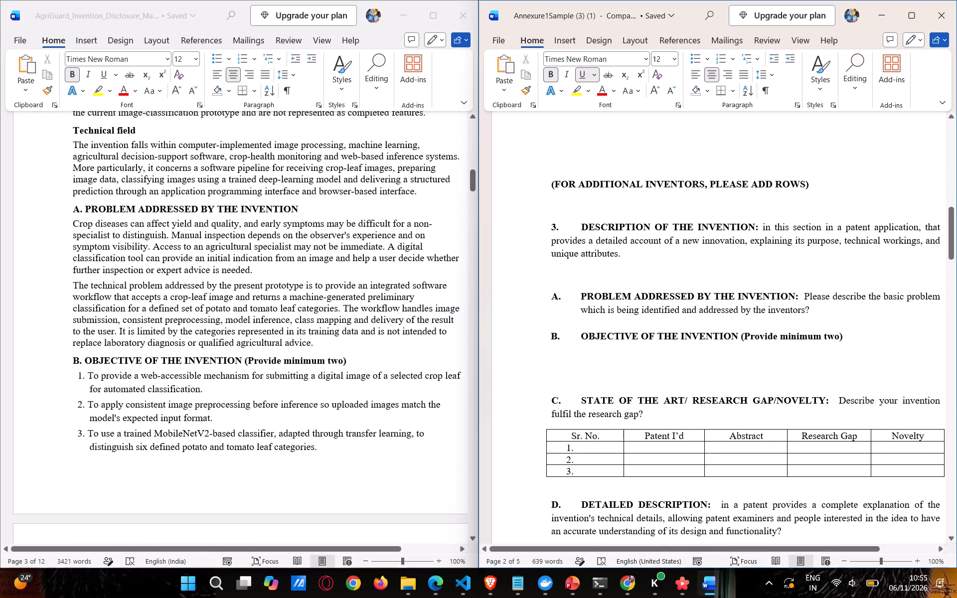
scroll(618, 330, "up", 1)
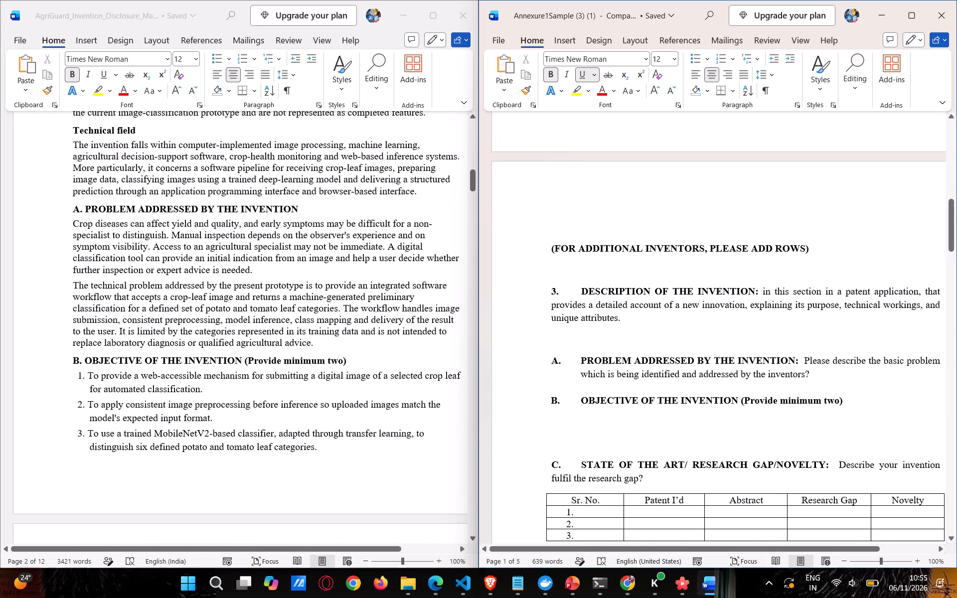
scroll(405, 338, "up", 5)
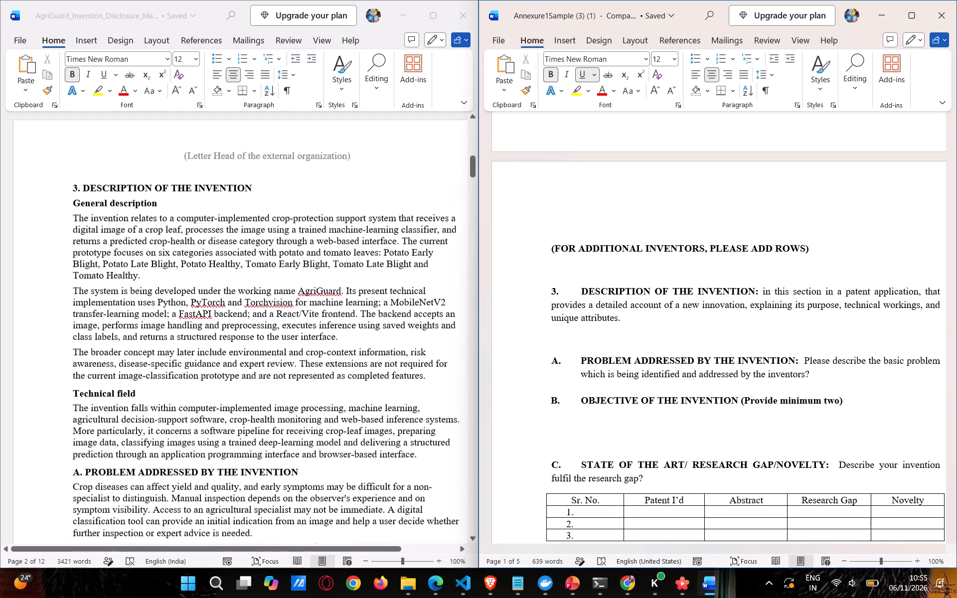
scroll(405, 338, "up", 2)
scroll(288, 388, "down", 2)
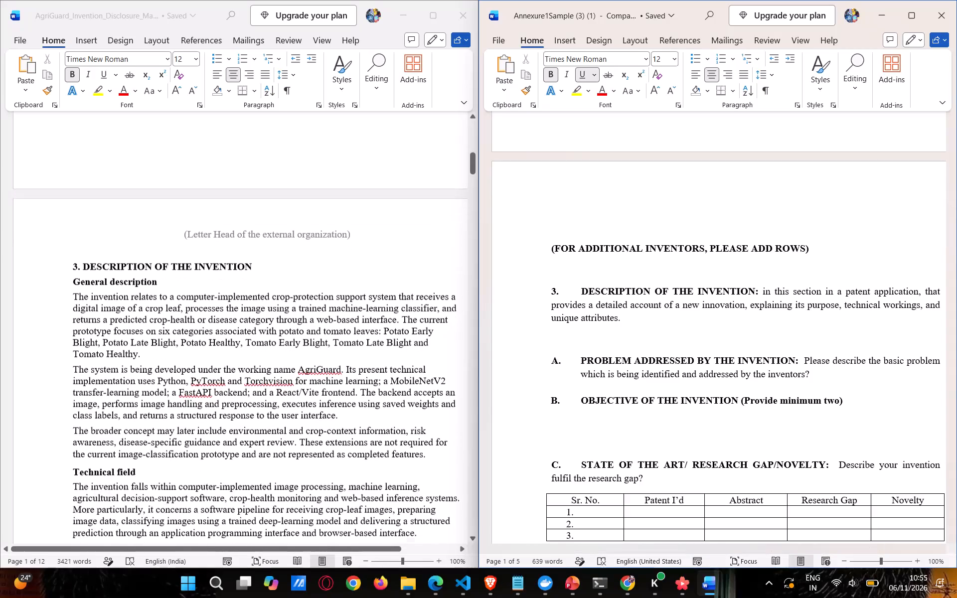
scroll(288, 388, "up", 10)
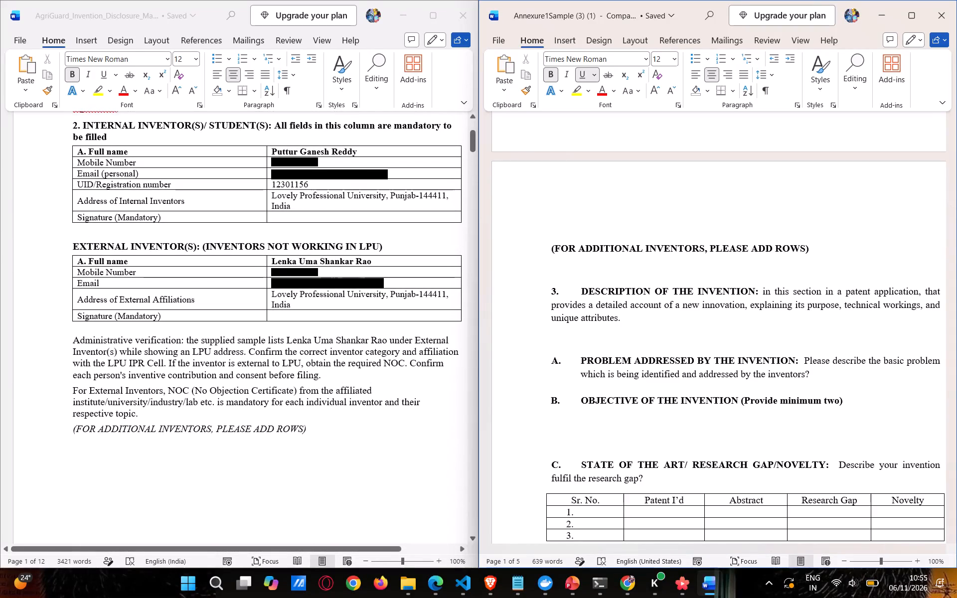
scroll(633, 420, "up", 5)
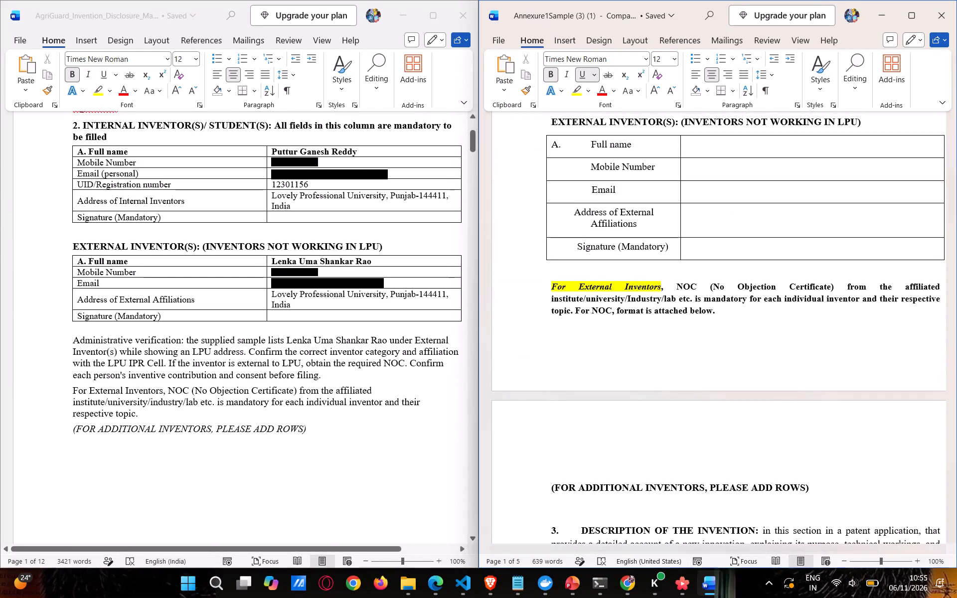
Read the AgriGuard disclosure from the inventor tables through section 3, Problem Addressed and Objective of the Invention, against the sample form's headings.
scroll(353, 433, "down", 3)
scroll(574, 417, "down", 1)
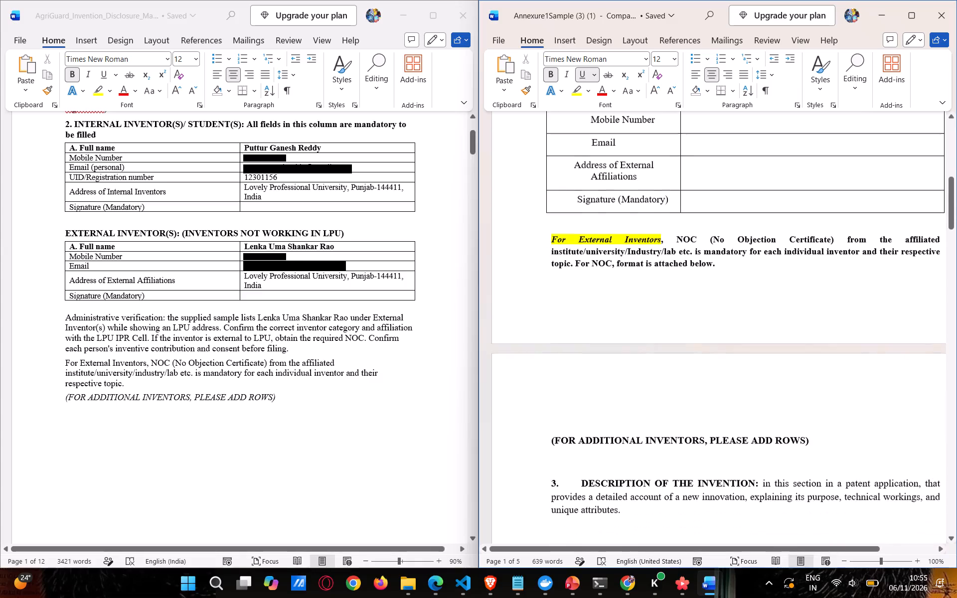
scroll(574, 417, "down", 1)
scroll(332, 415, "down", 3)
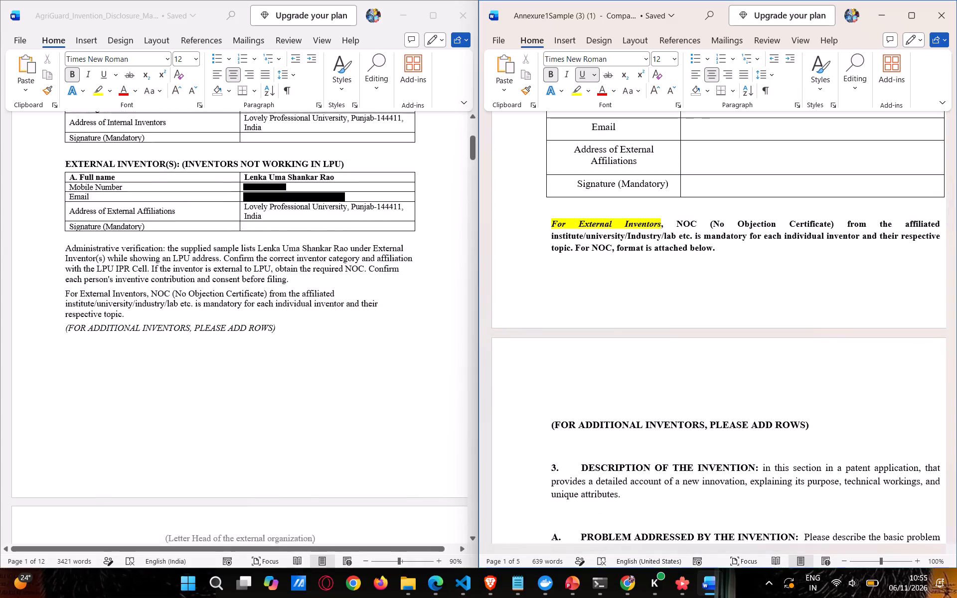
scroll(332, 415, "down", 2)
scroll(516, 406, "down", 2)
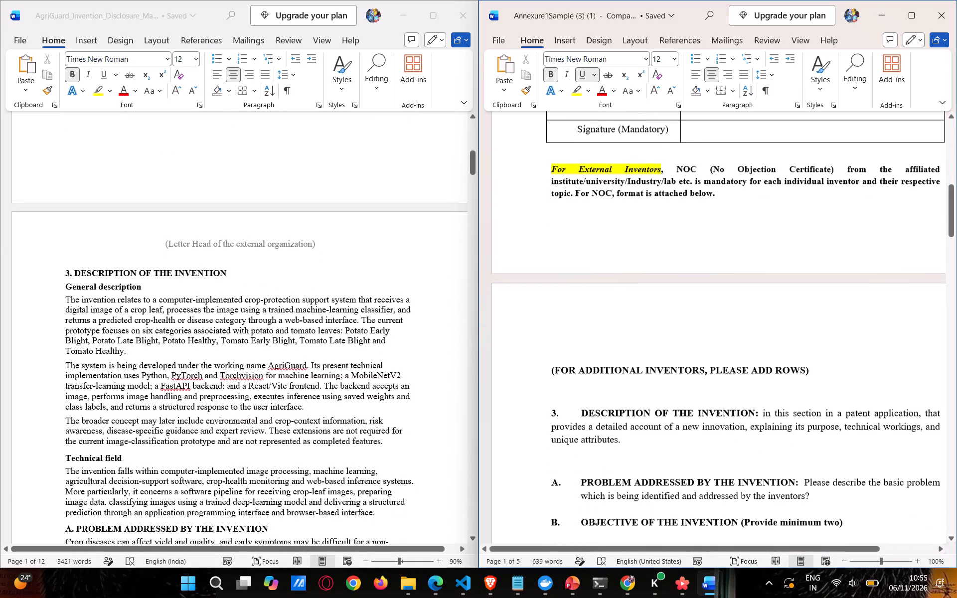
scroll(516, 406, "down", 1)
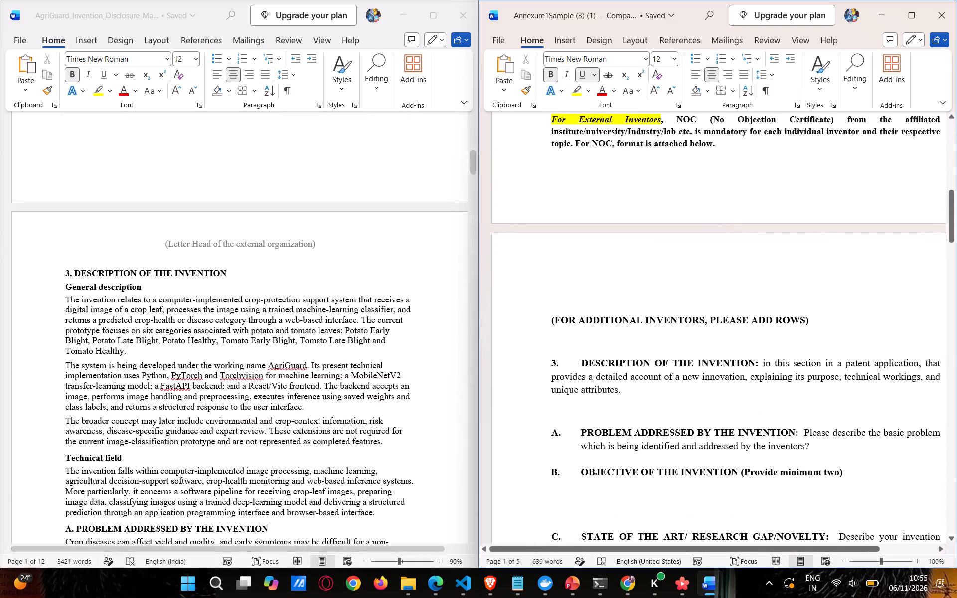
scroll(342, 388, "down", 1)
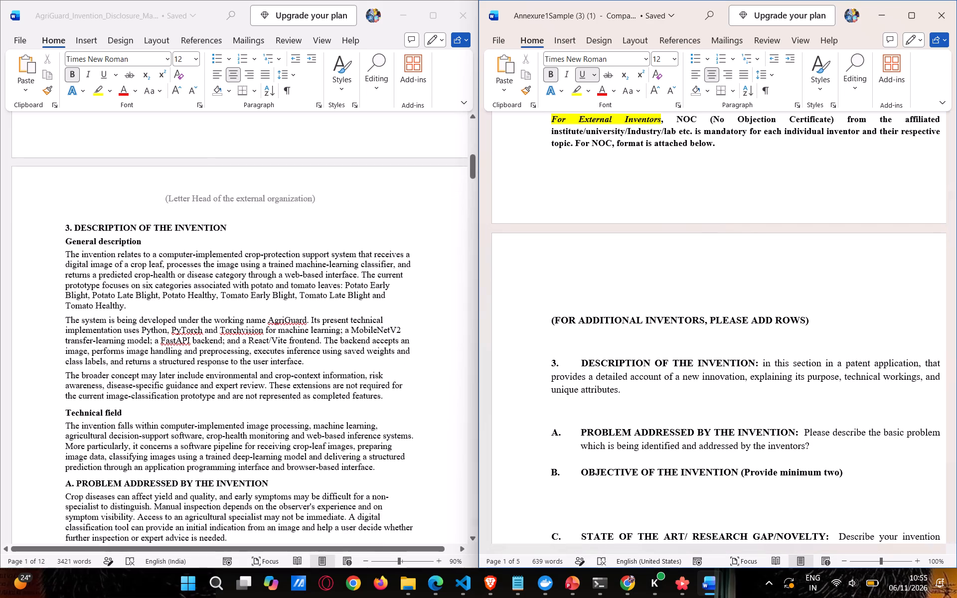
scroll(342, 388, "down", 3)
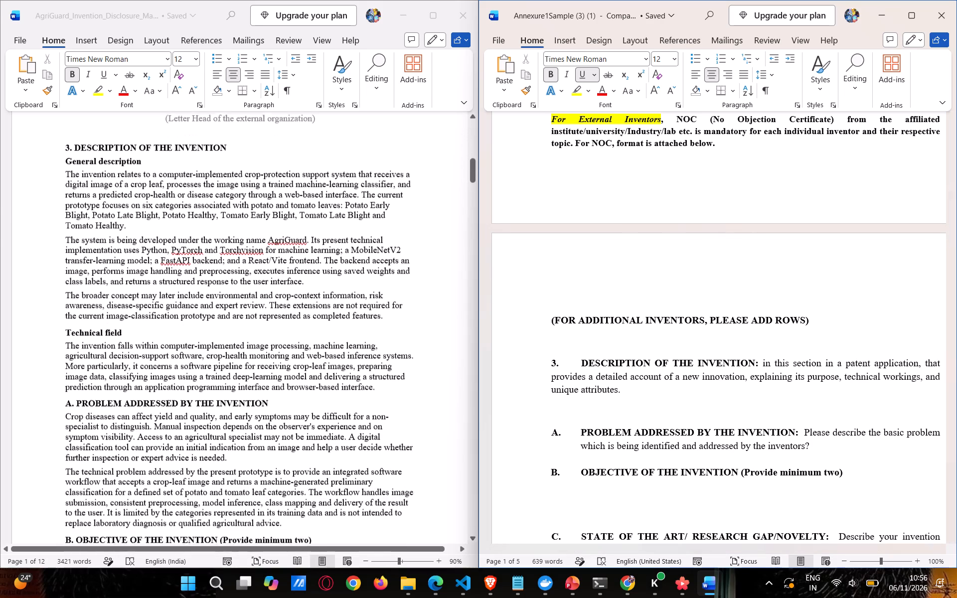
scroll(342, 388, "down", 4)
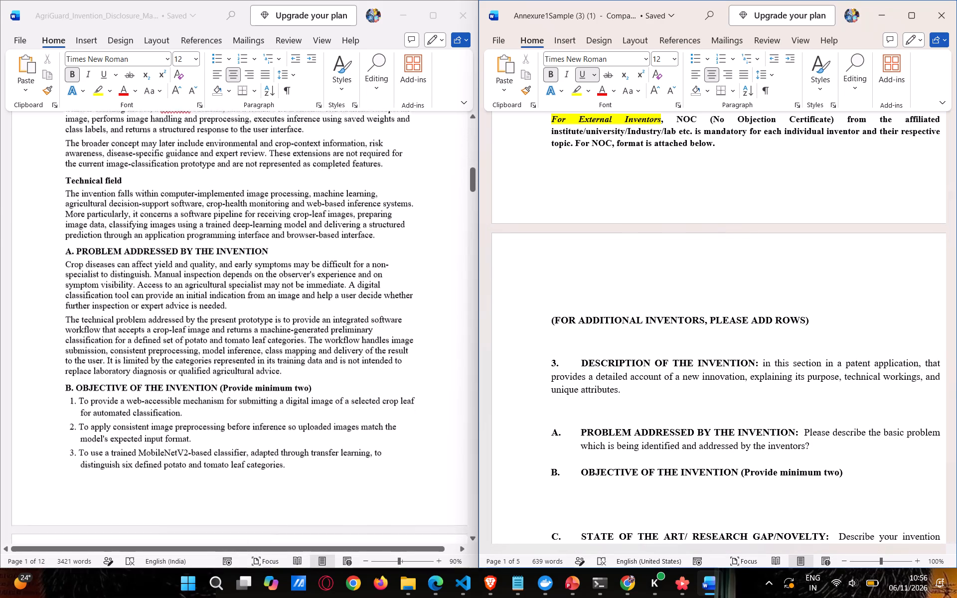
scroll(342, 388, "down", 1)
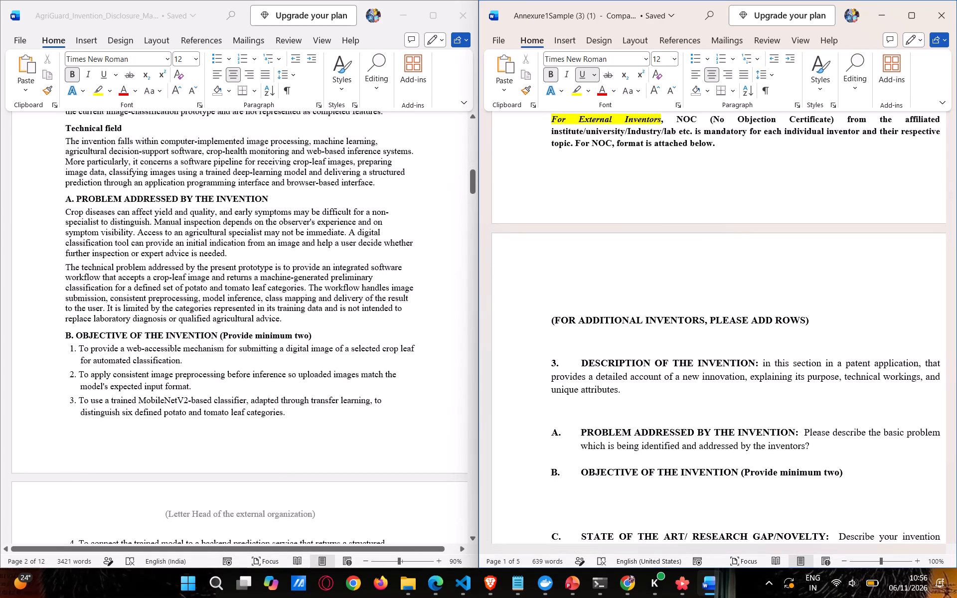
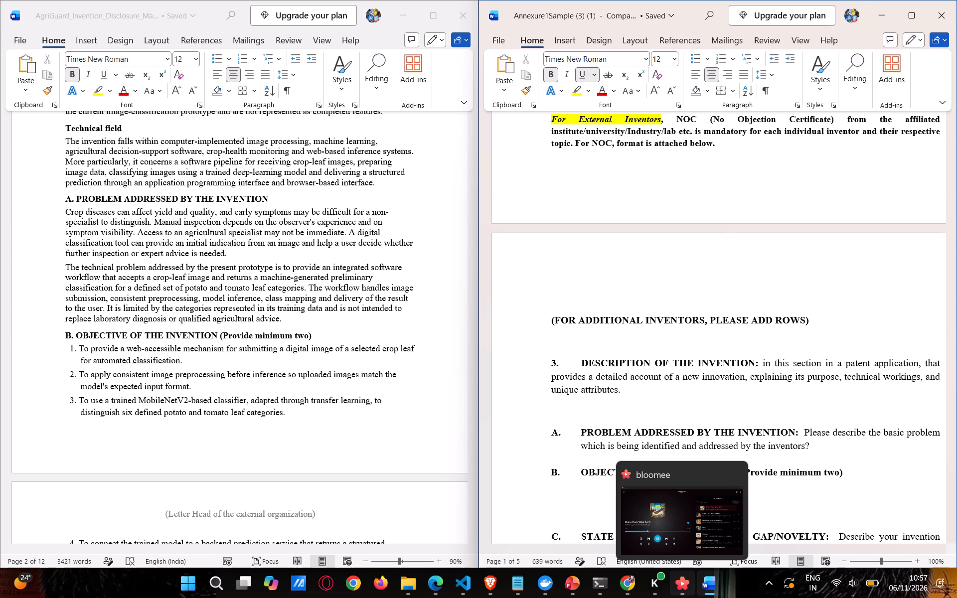
Bring up the bloomee music player to check the current song and queue, and minimize it again.
left_click(687, 591)
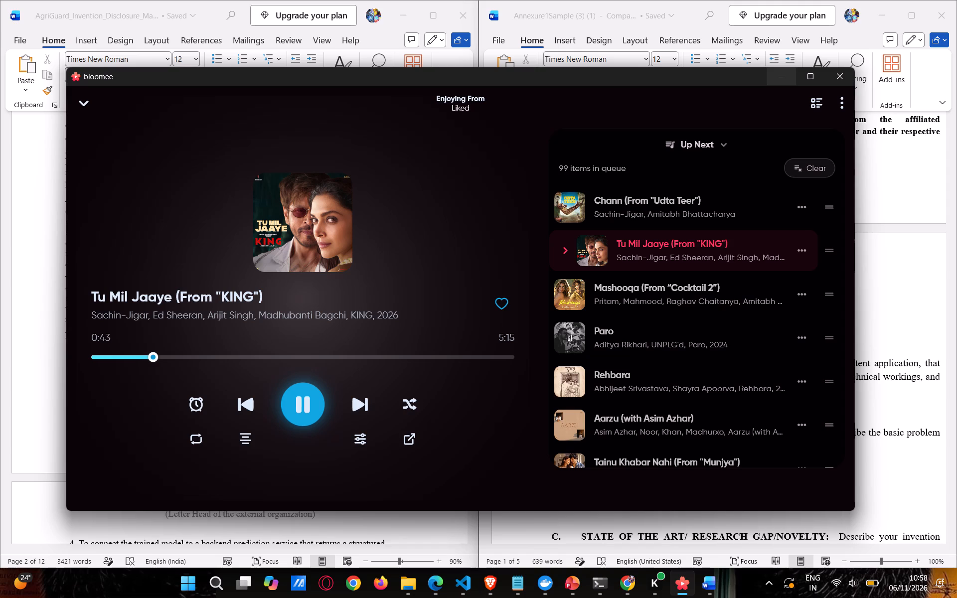
left_click(783, 76)
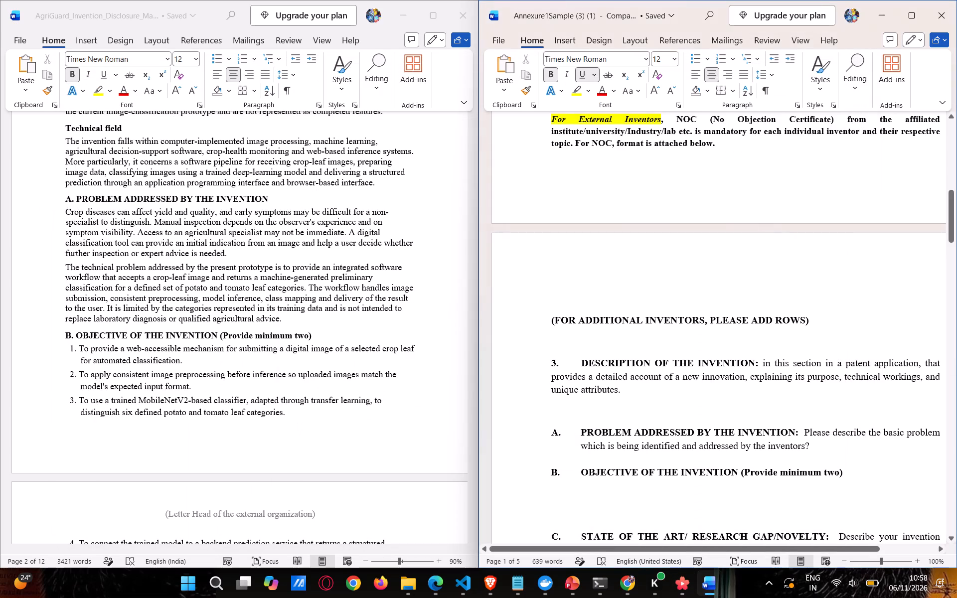
Examine the opening of the Annexure1Sample form, from the form heading and Title instruction to the internal and external inventor tables.
scroll(678, 216, "up", 2)
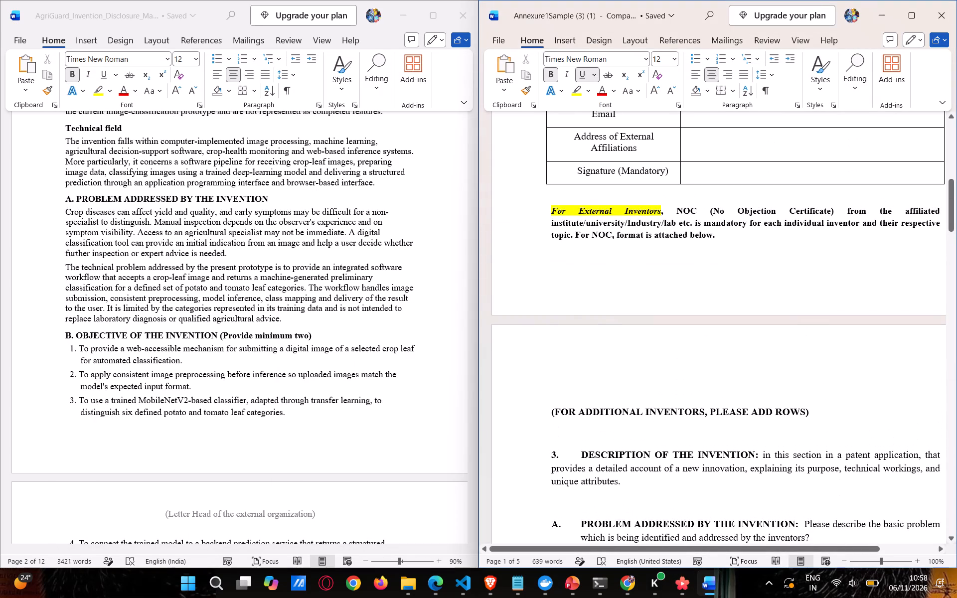
scroll(678, 216, "up", 10)
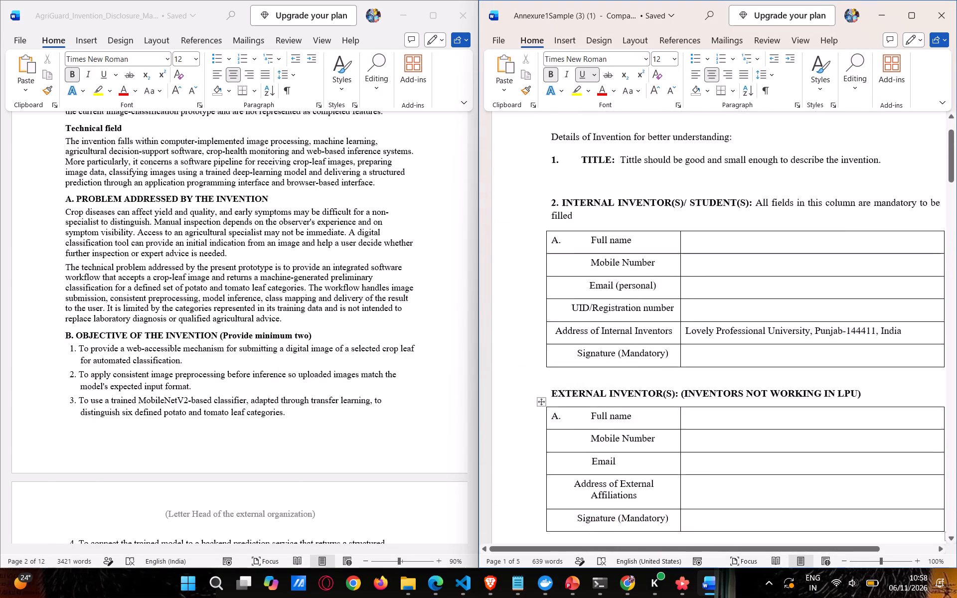
scroll(678, 216, "up", 7)
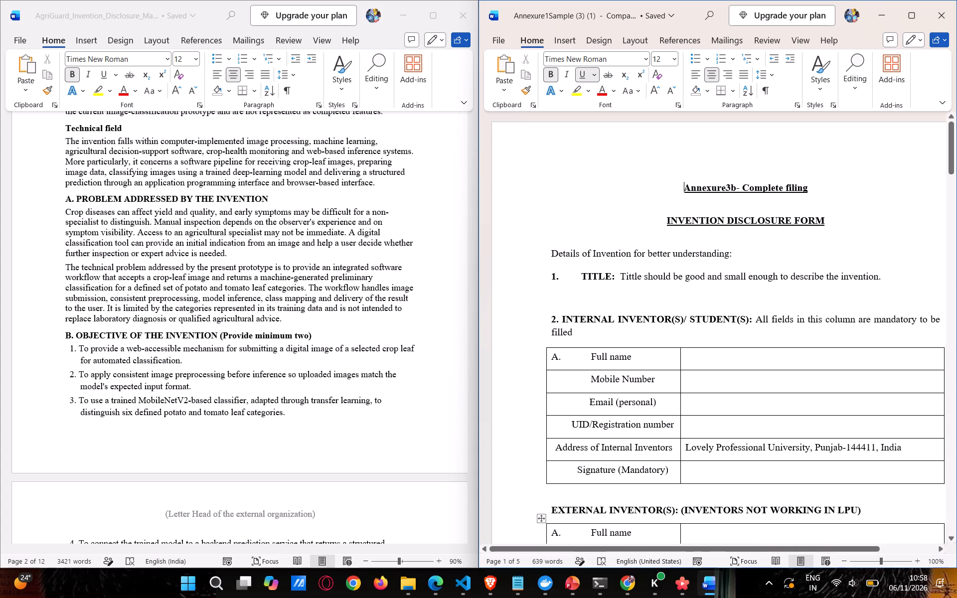
left_click_drag(626, 274, 676, 263)
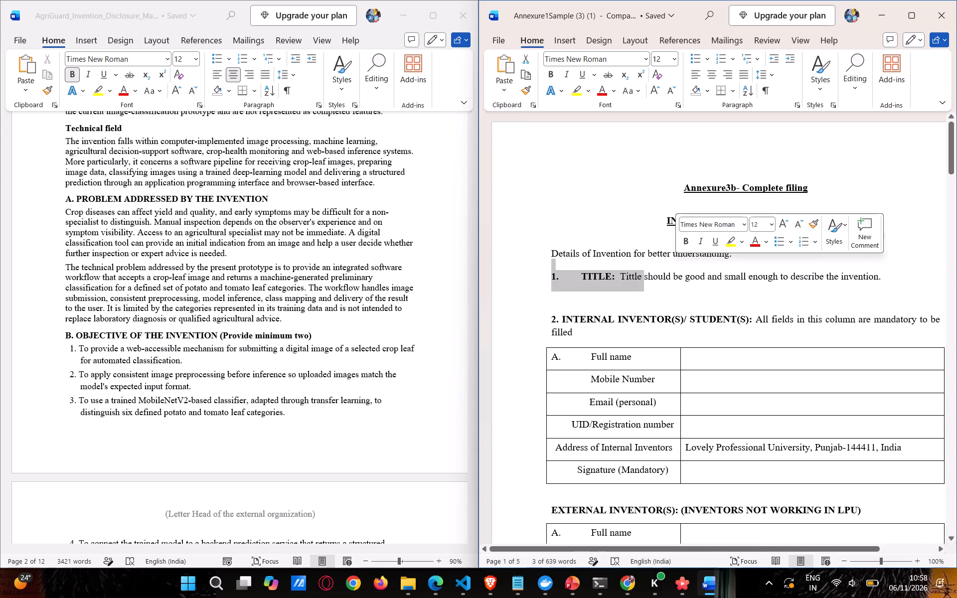
left_click(676, 263)
left_click_drag(659, 277, 707, 282)
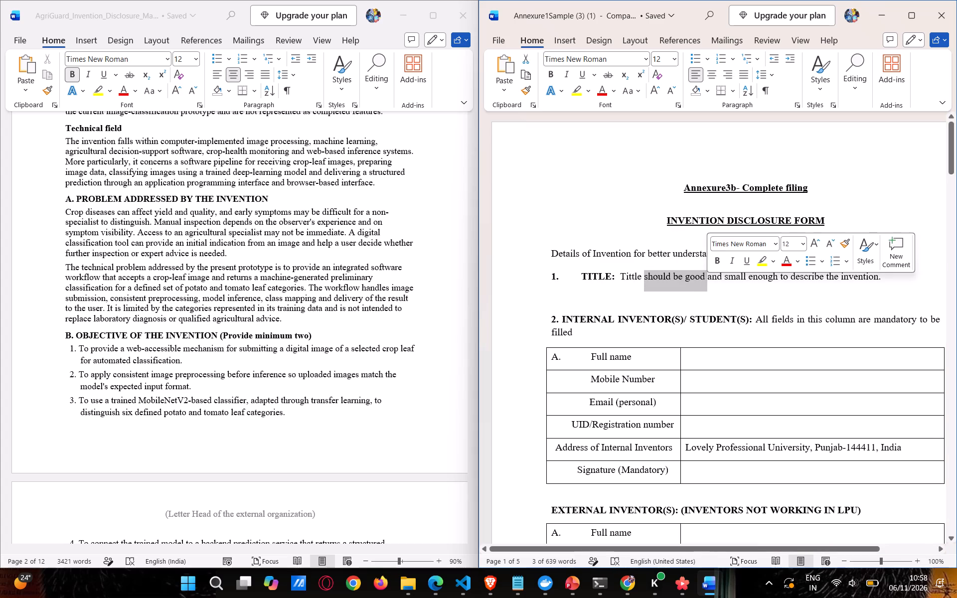
left_click(681, 281)
scroll(681, 281, "down", 5)
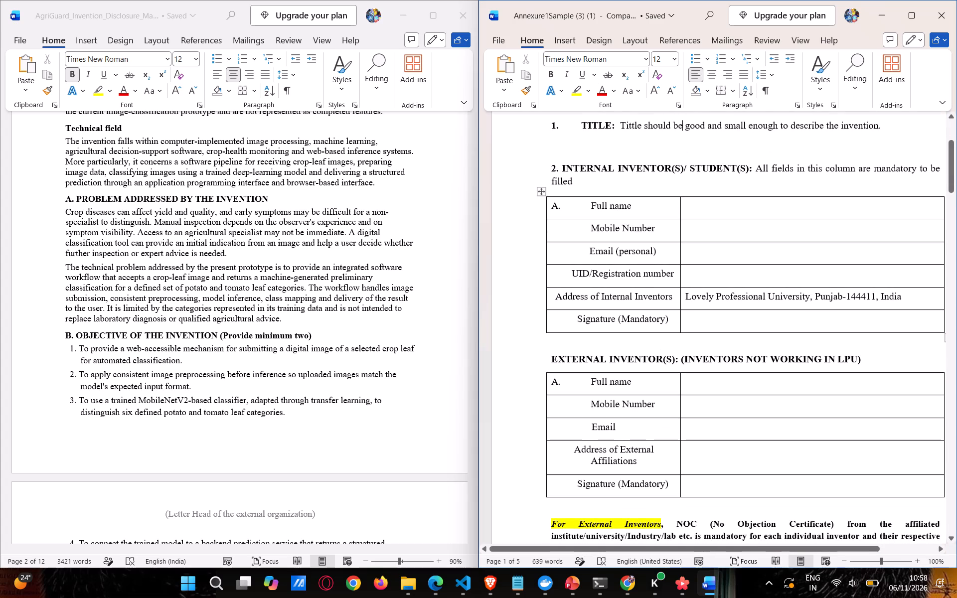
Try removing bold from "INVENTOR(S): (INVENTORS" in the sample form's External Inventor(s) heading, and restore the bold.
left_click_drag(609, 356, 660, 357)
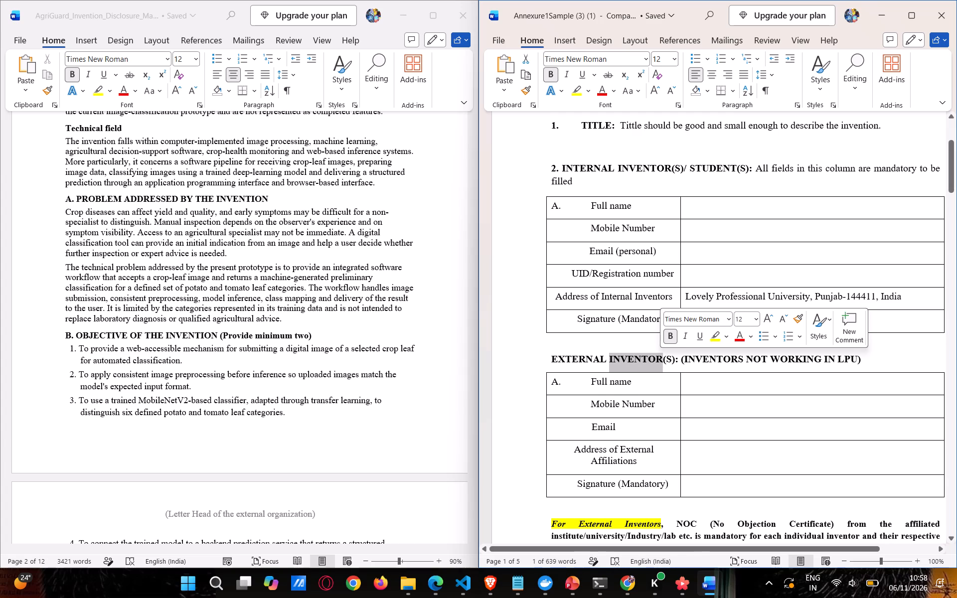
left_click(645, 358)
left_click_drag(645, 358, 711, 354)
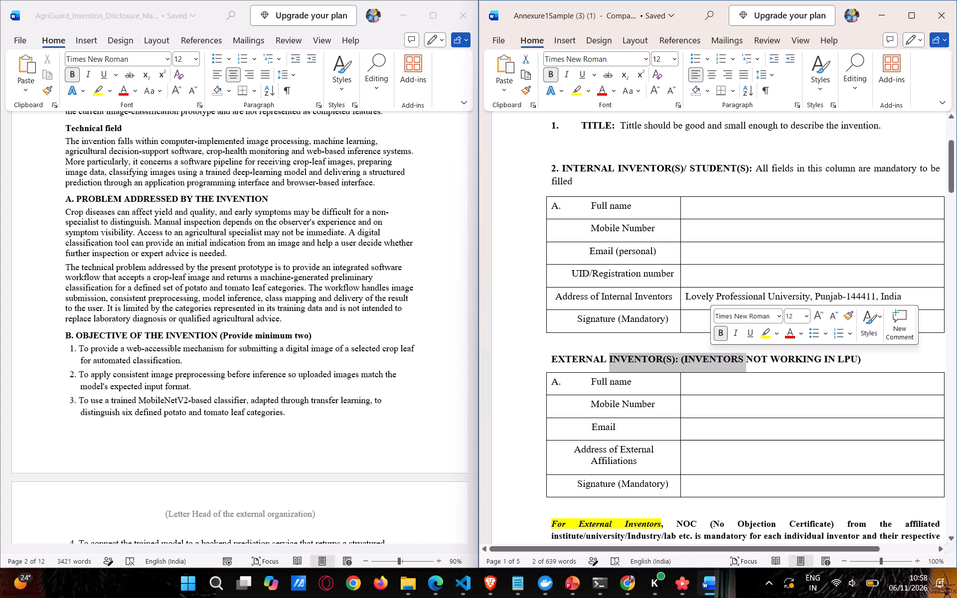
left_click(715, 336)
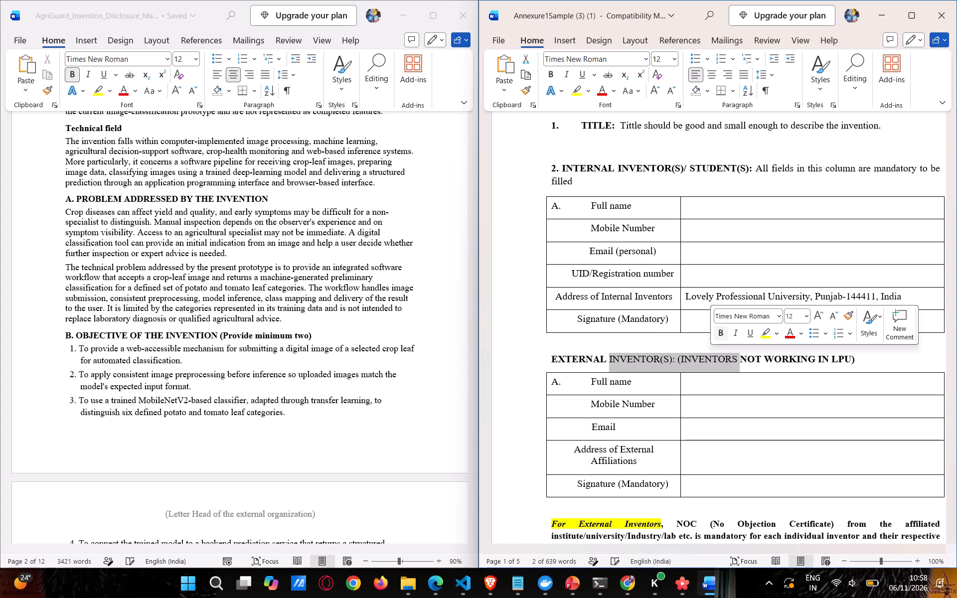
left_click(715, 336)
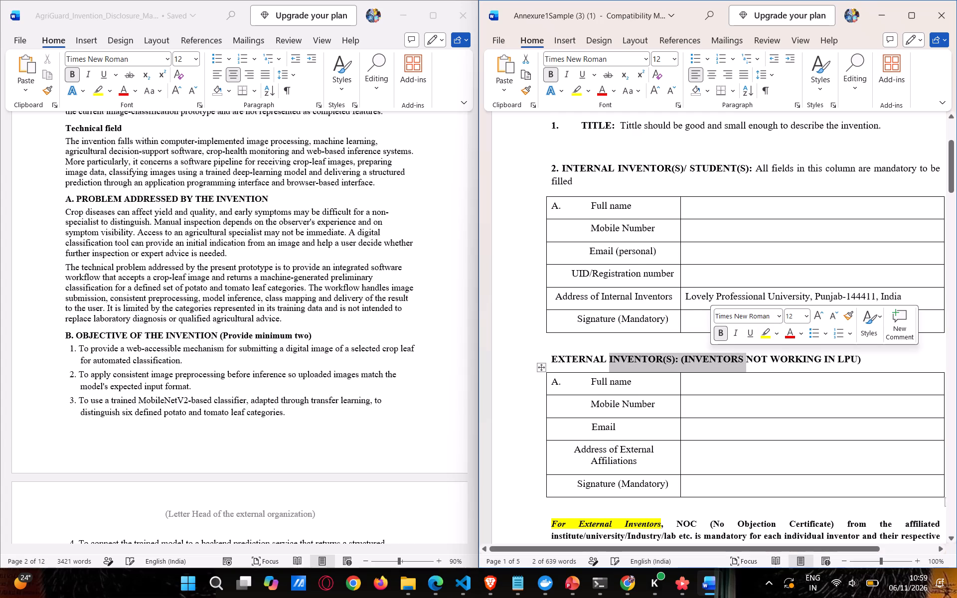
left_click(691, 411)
Examine the sample form's section 3 and Detailed Description instruction, the external inventors' NOC note, and AgriGuard's technical problem paragraph.
scroll(691, 411, "down", 7)
left_click_drag(590, 474, 612, 471)
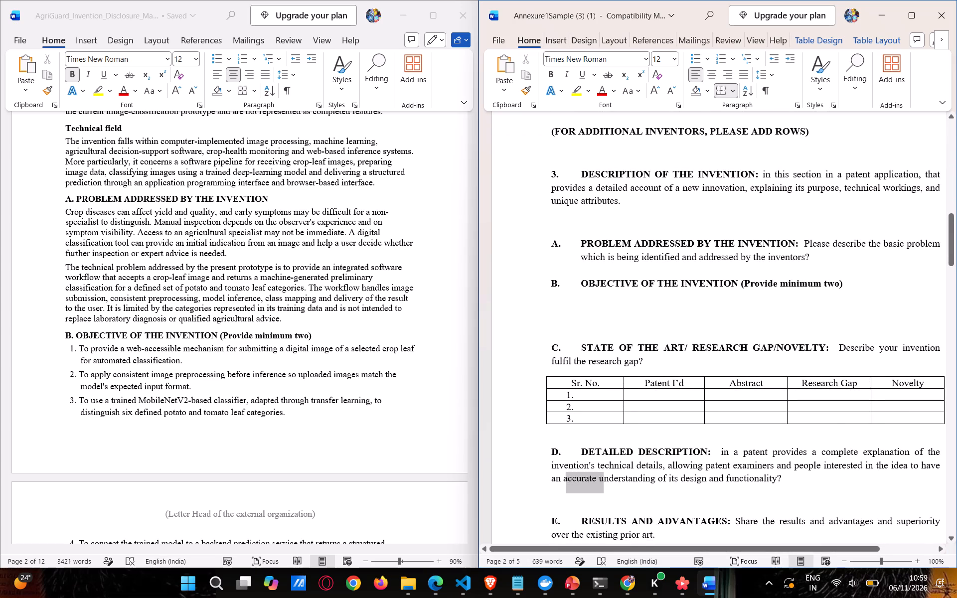
left_click_drag(612, 471, 628, 469)
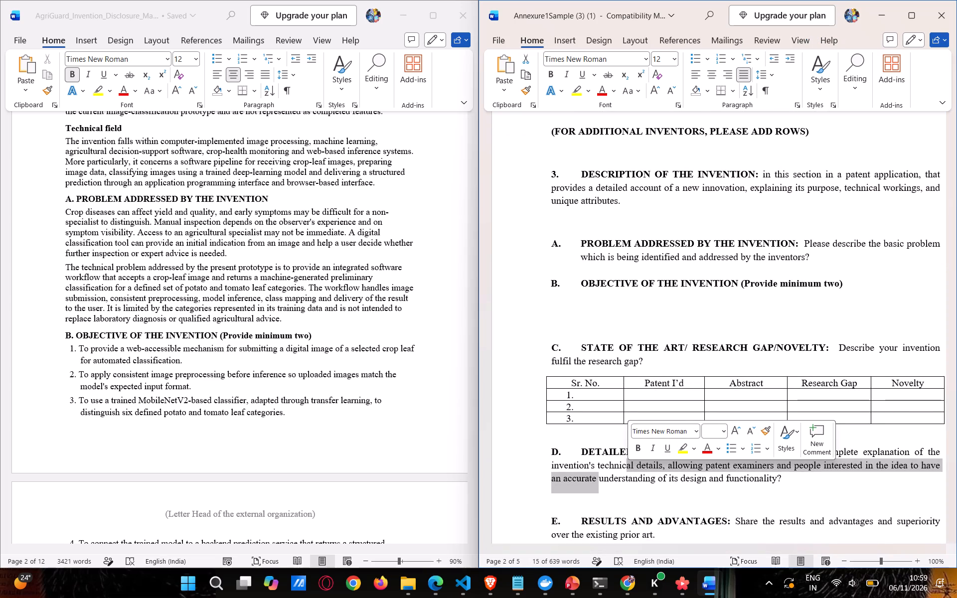
left_click(588, 477)
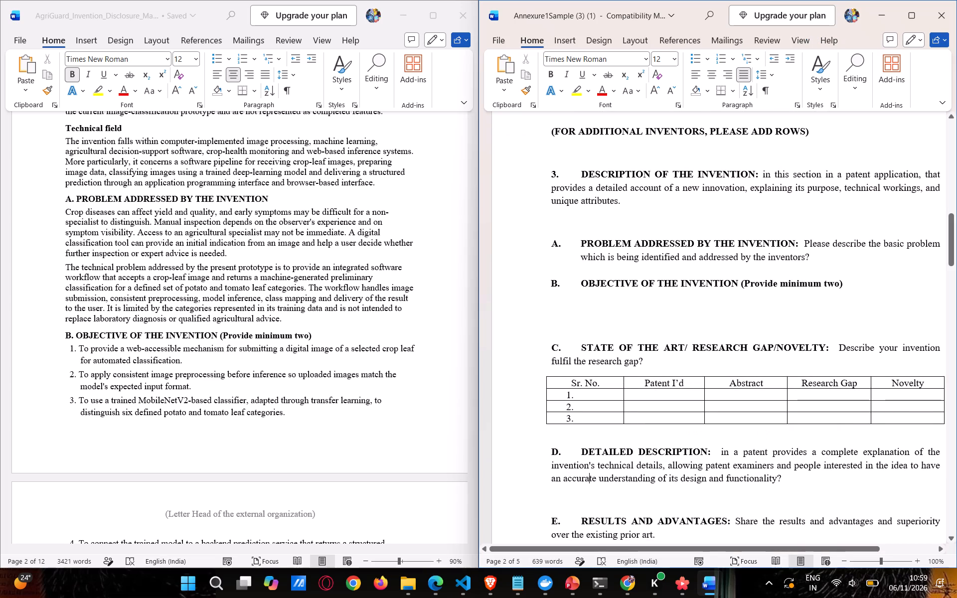
scroll(614, 444, "up", 5)
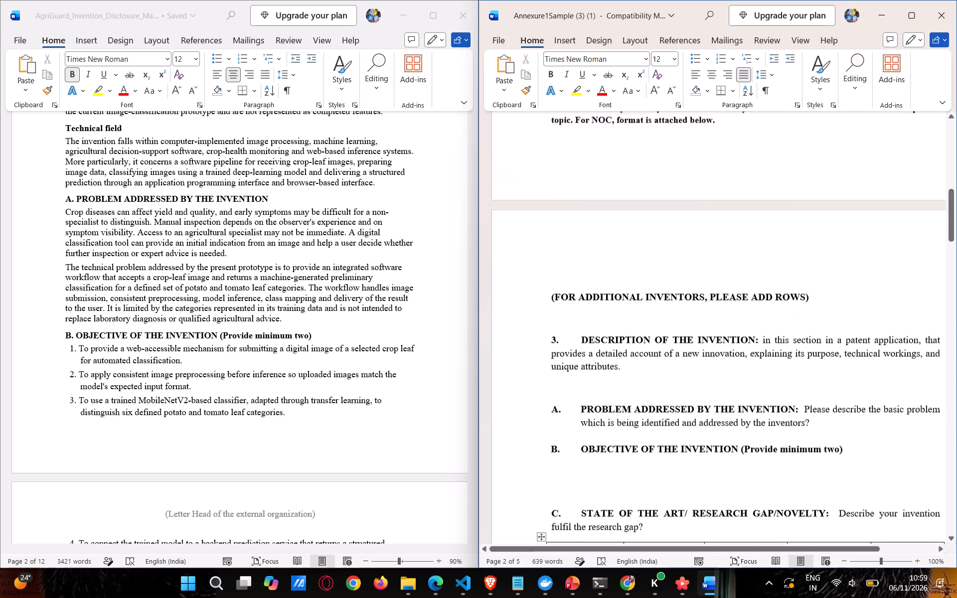
scroll(614, 444, "up", 2)
scroll(614, 444, "down", 4)
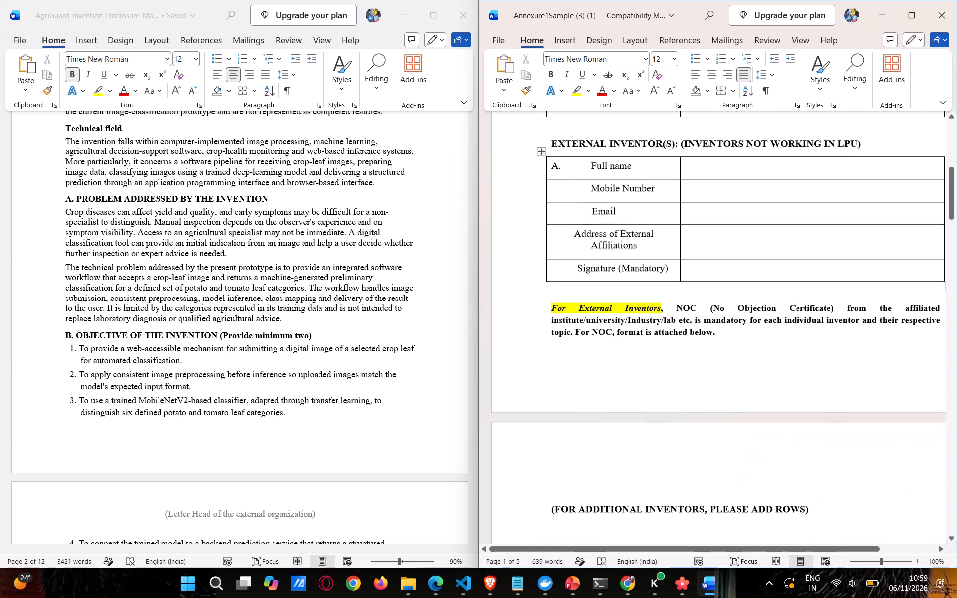
left_click_drag(163, 255, 243, 295)
left_click_drag(243, 295, 152, 264)
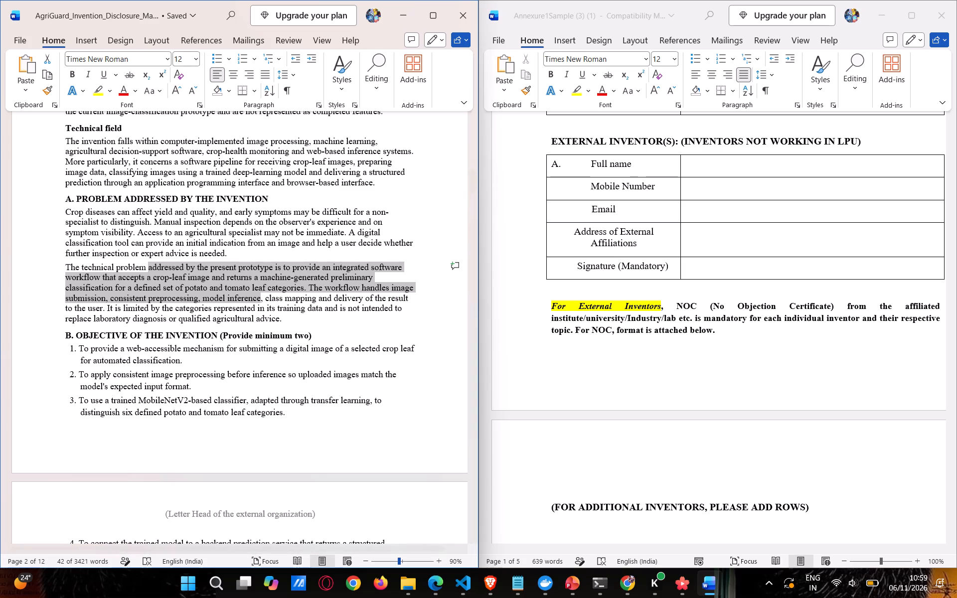
Compare the sample form's sections A to G with the AgriGuard disclosure's objectives, State of the Art table and Detailed Description.
left_click_drag(399, 563, 404, 562)
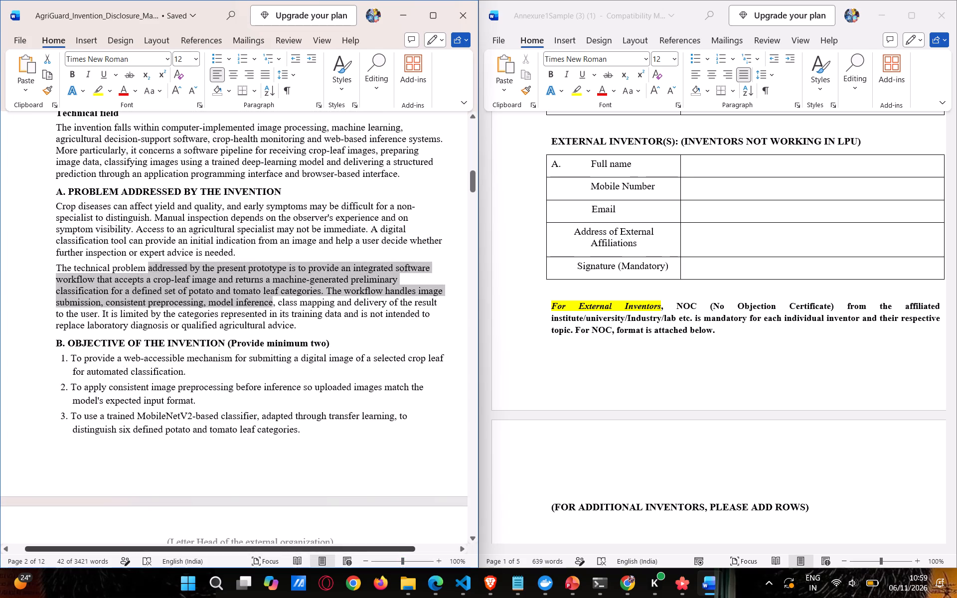
left_click(417, 415)
scroll(641, 388, "down", 5)
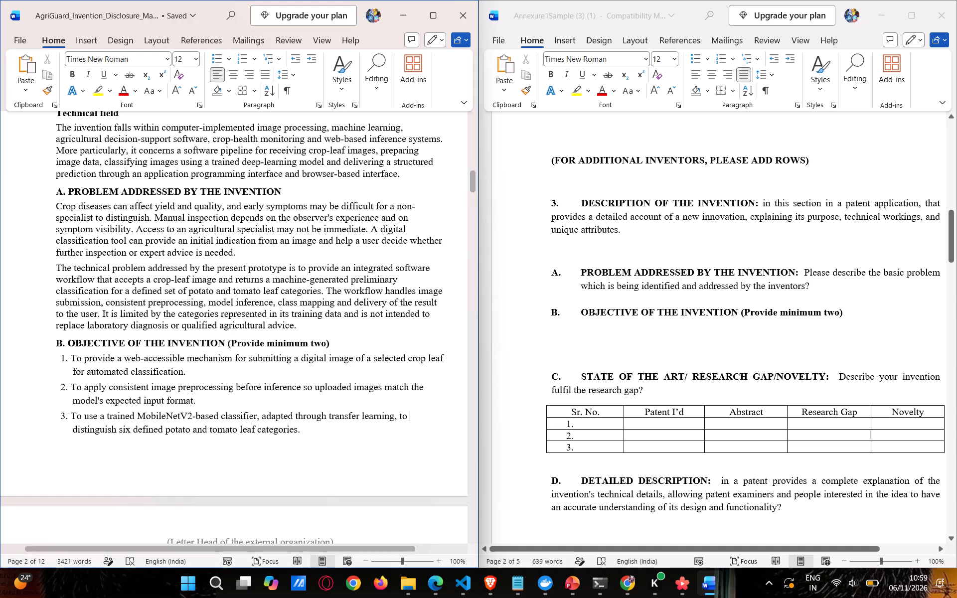
scroll(599, 474, "down", 1)
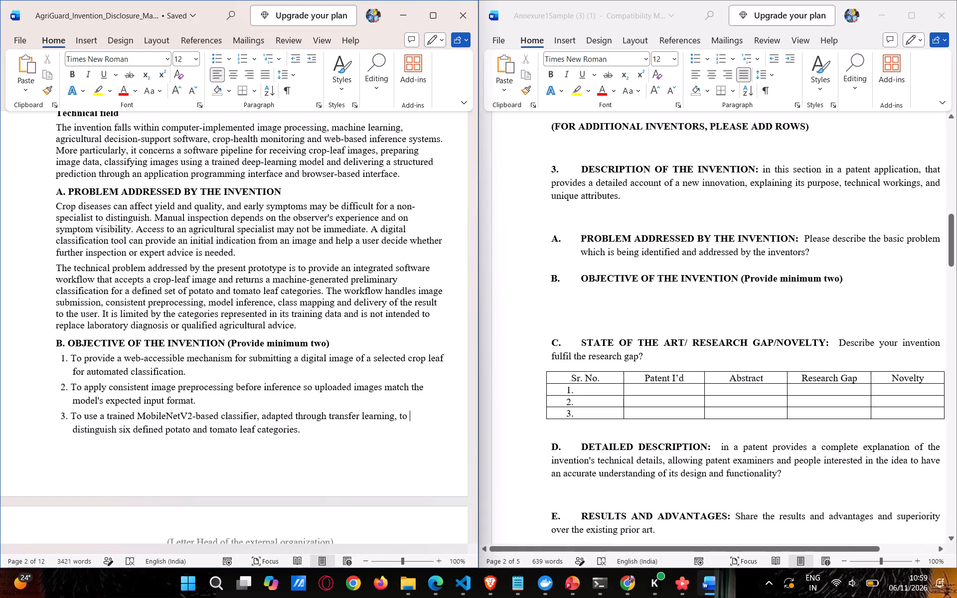
scroll(599, 474, "down", 10)
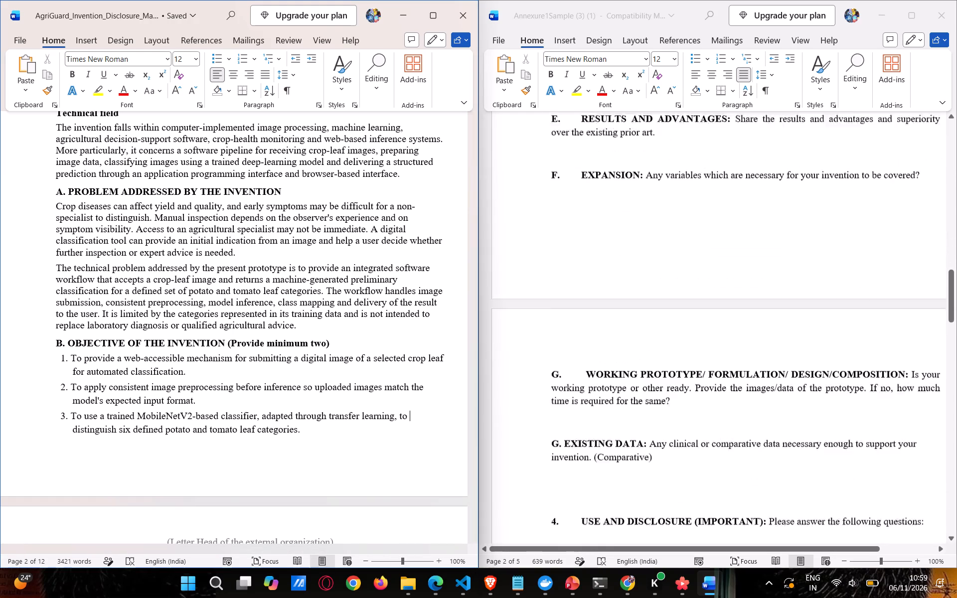
scroll(319, 415, "down", 10)
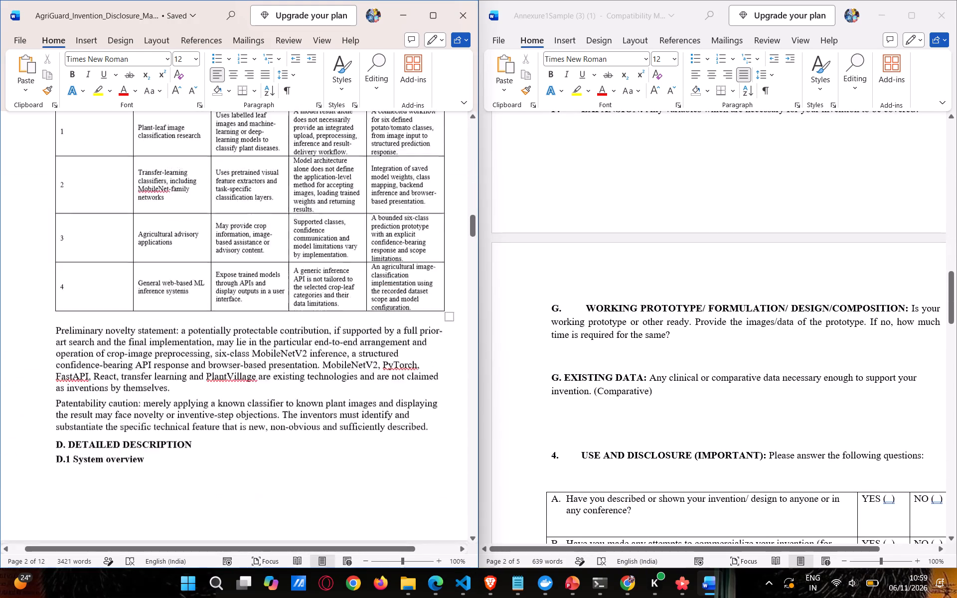
scroll(319, 415, "down", 3)
left_click(319, 415)
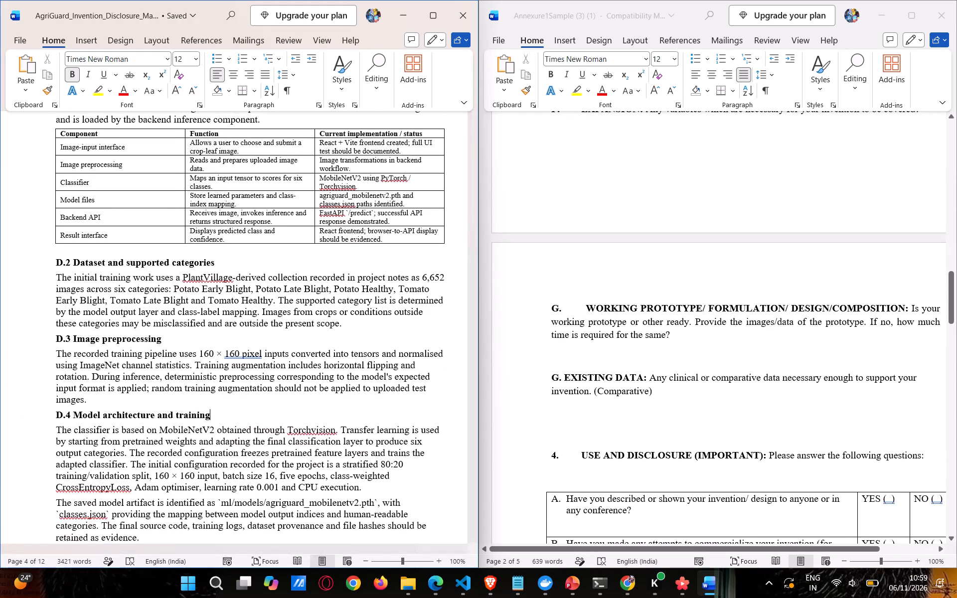
Recheck the sample form from Problem Addressed to Use and Disclosure, against AgriGuard's image preprocessing, model training and backend inference subsections.
scroll(599, 446, "up", 9)
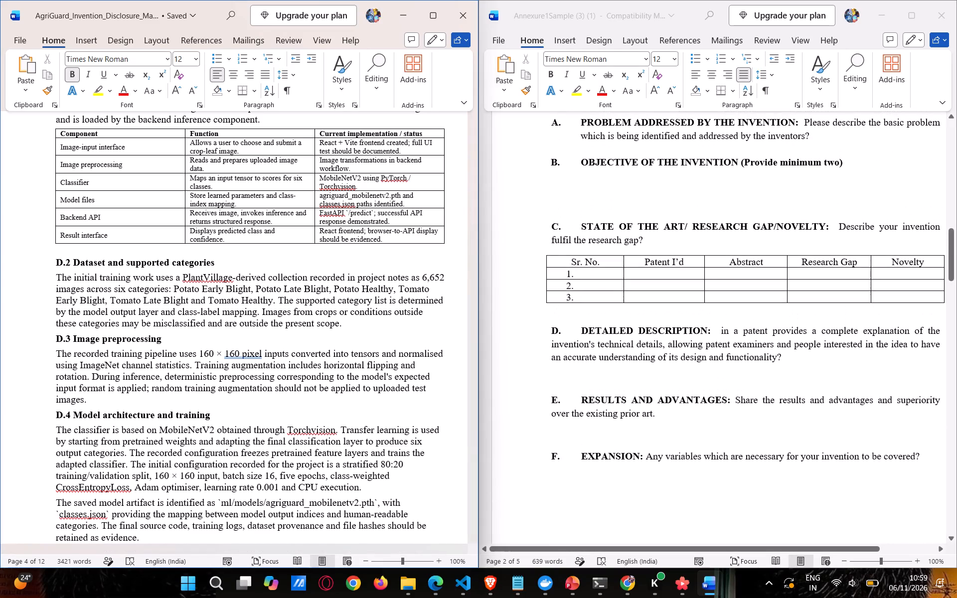
scroll(599, 446, "down", 14)
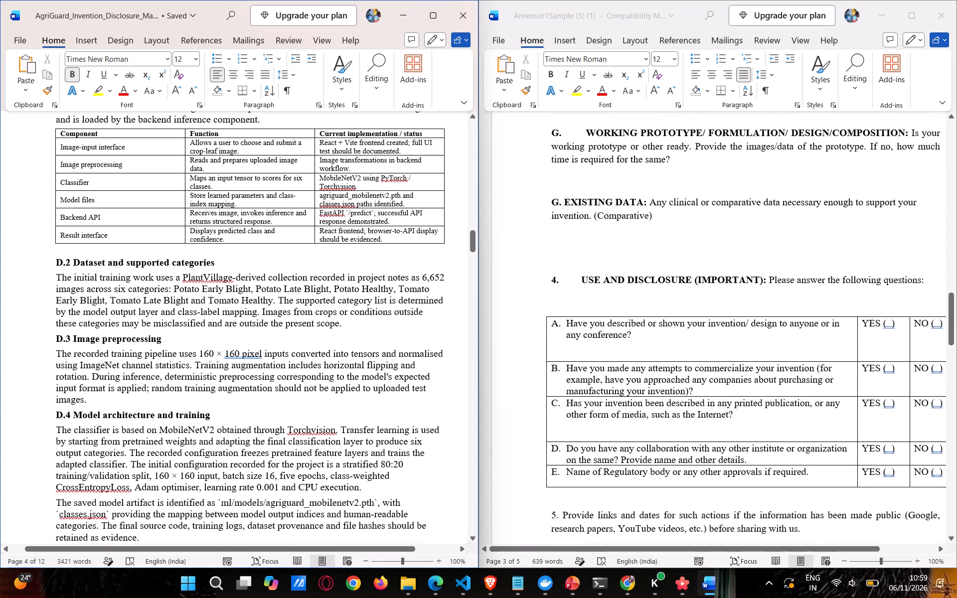
scroll(357, 409, "down", 6)
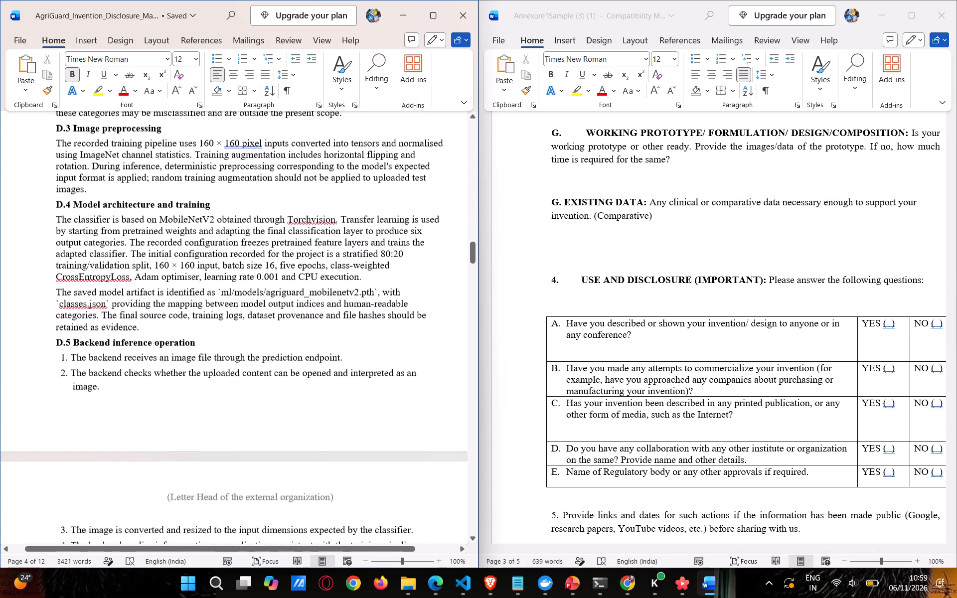
scroll(357, 409, "down", 1)
Review the AgriGuard disclosure backwards from D.5 Backend inference operation to the external inventors' NOC note before section 3.
scroll(357, 409, "up", 3)
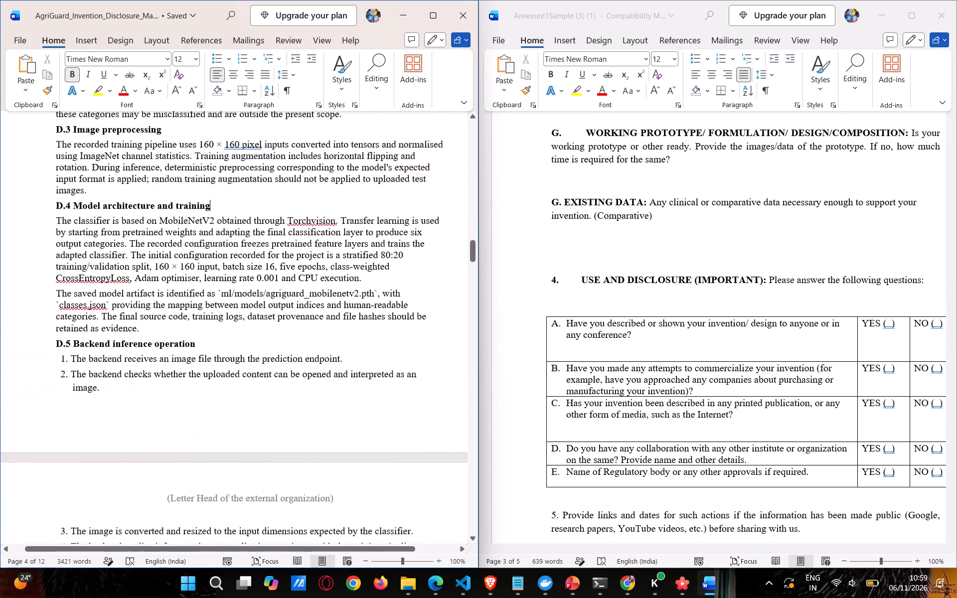
scroll(357, 409, "up", 10)
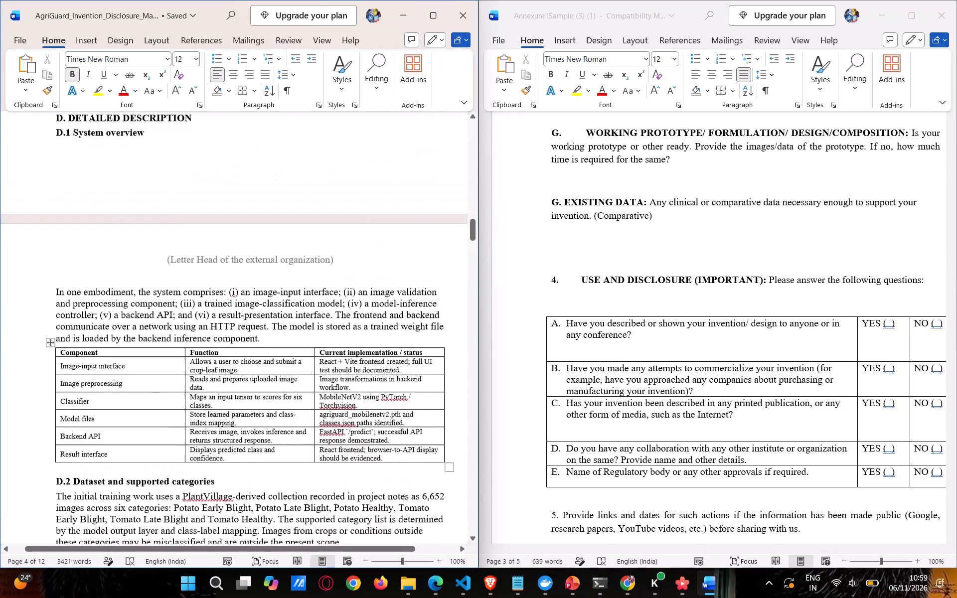
scroll(357, 409, "up", 8)
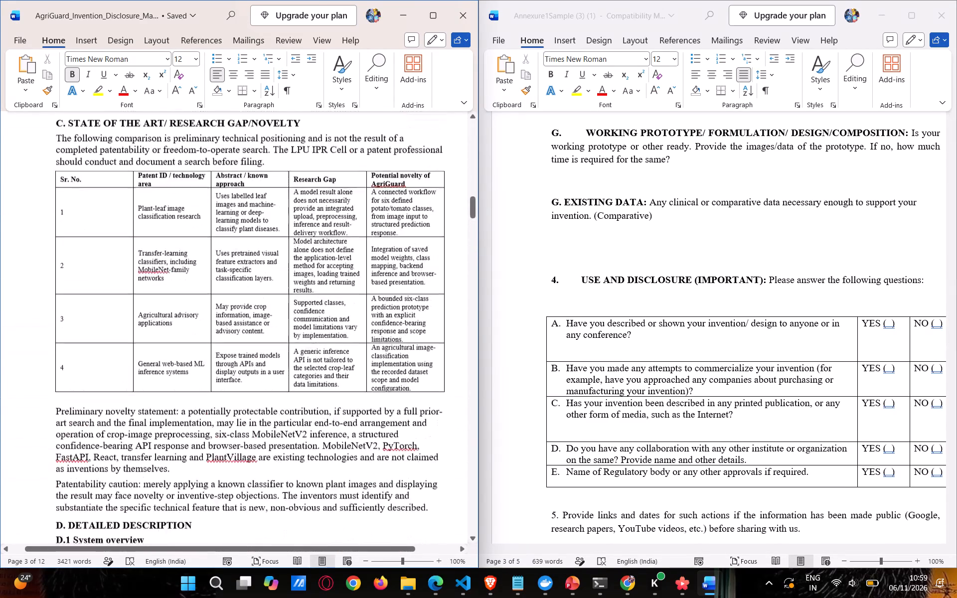
scroll(357, 409, "up", 9)
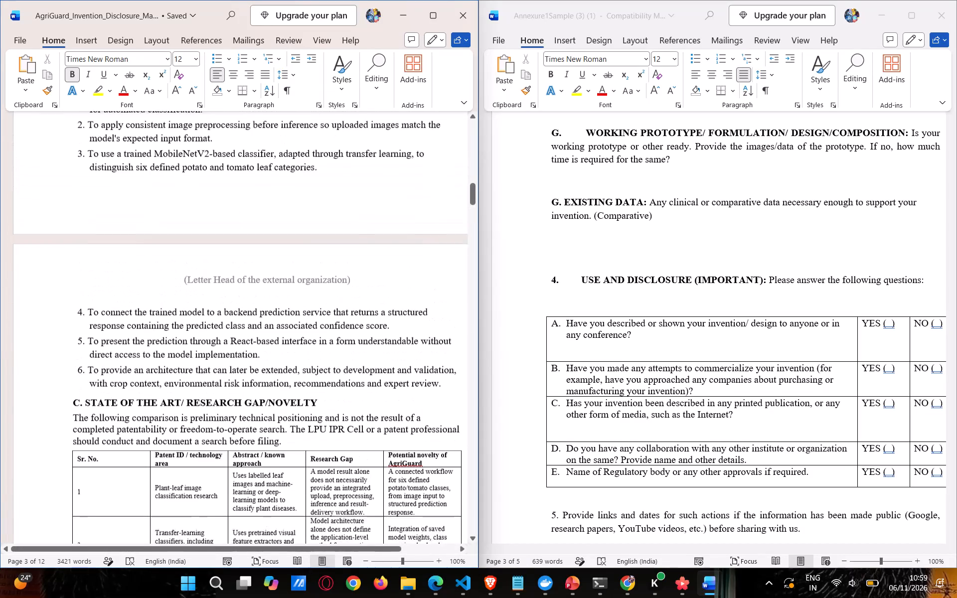
scroll(357, 409, "up", 6)
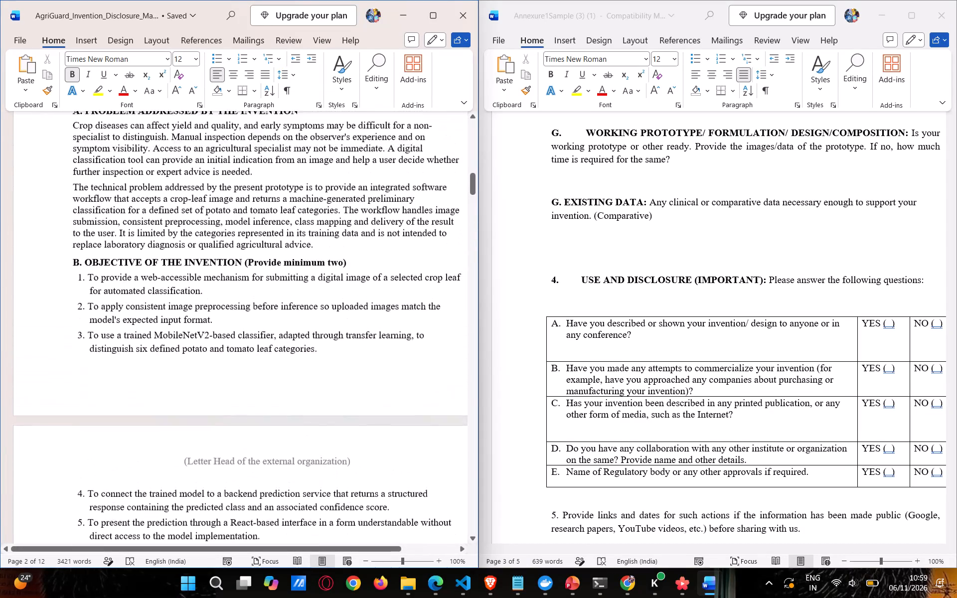
scroll(357, 409, "up", 7)
Review the AgriGuard disclosure from section 3, Description of the Invention, through Existing Data to the section 4 Use and Disclosure table.
scroll(357, 409, "down", 1)
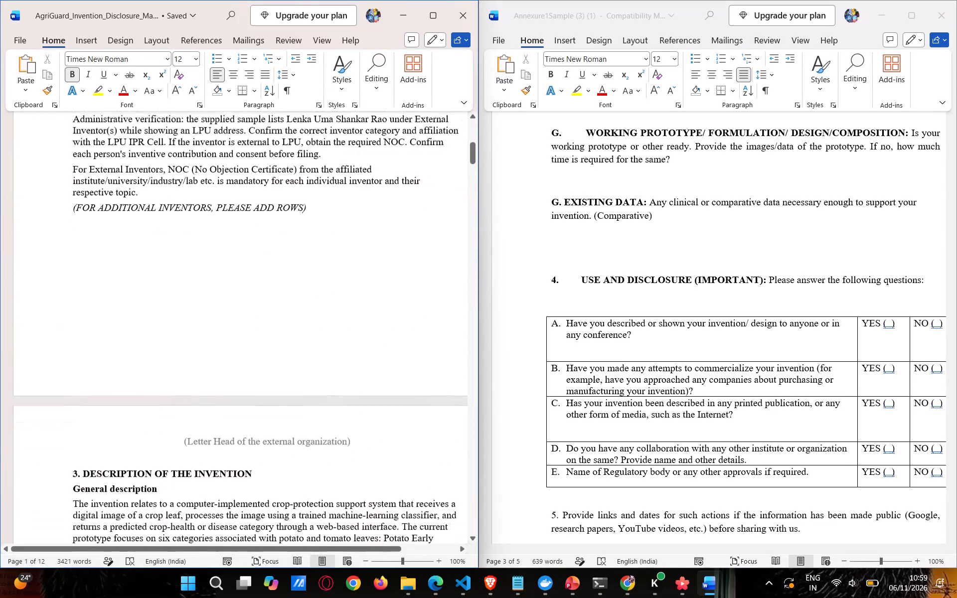
scroll(357, 409, "down", 14)
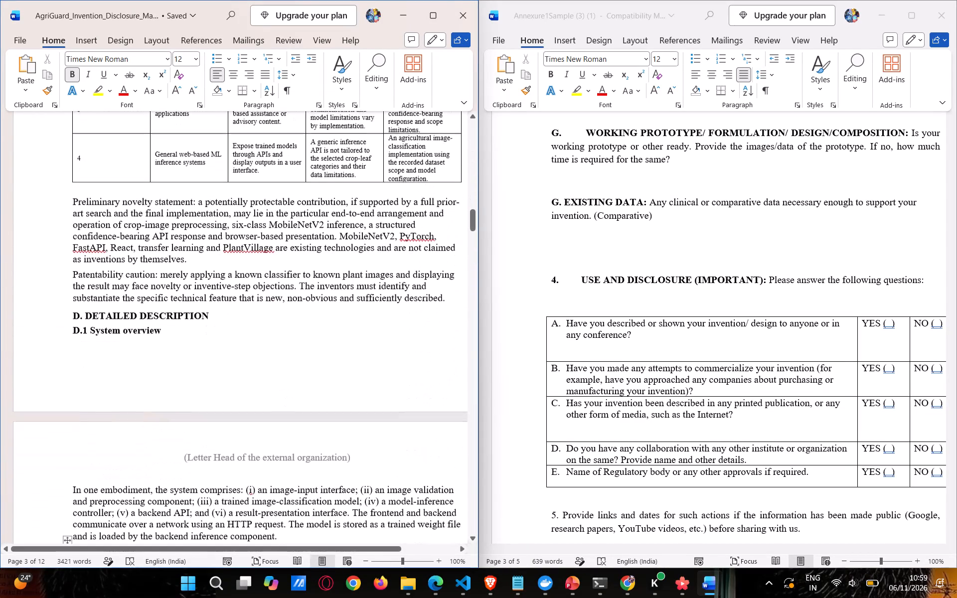
scroll(357, 409, "down", 12)
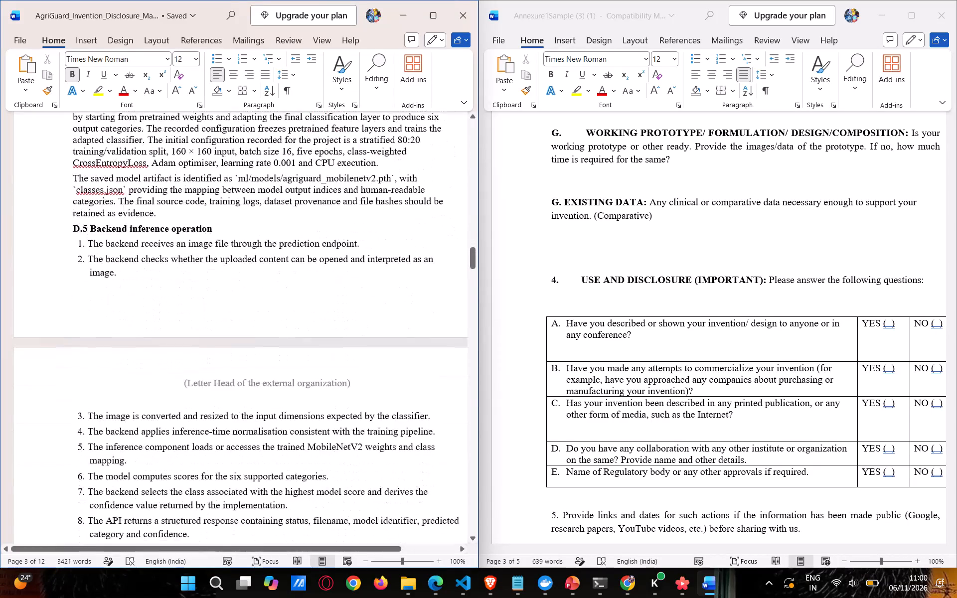
scroll(357, 409, "down", 20)
scroll(357, 409, "up", 3)
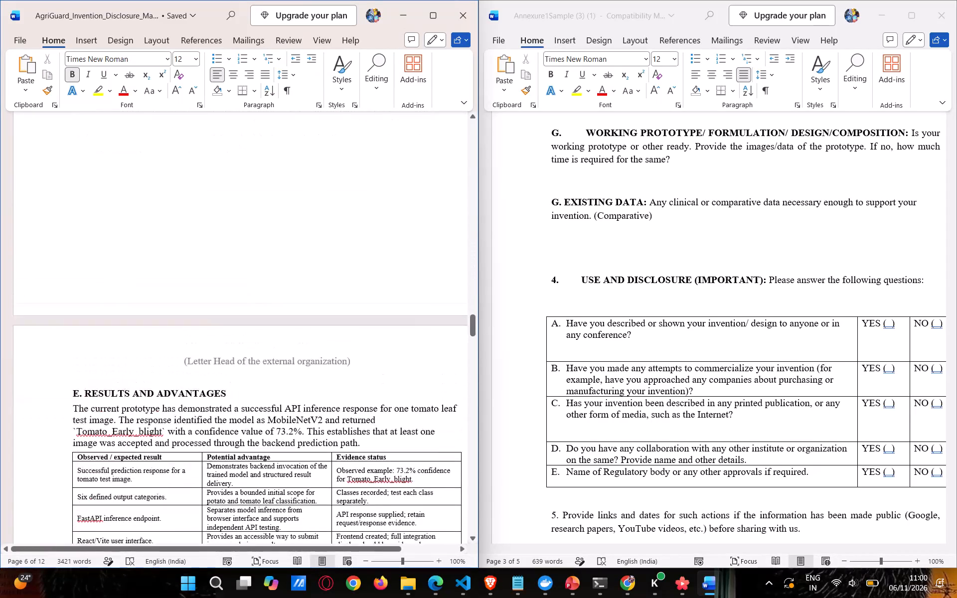
scroll(357, 409, "up", 1)
scroll(357, 409, "down", 13)
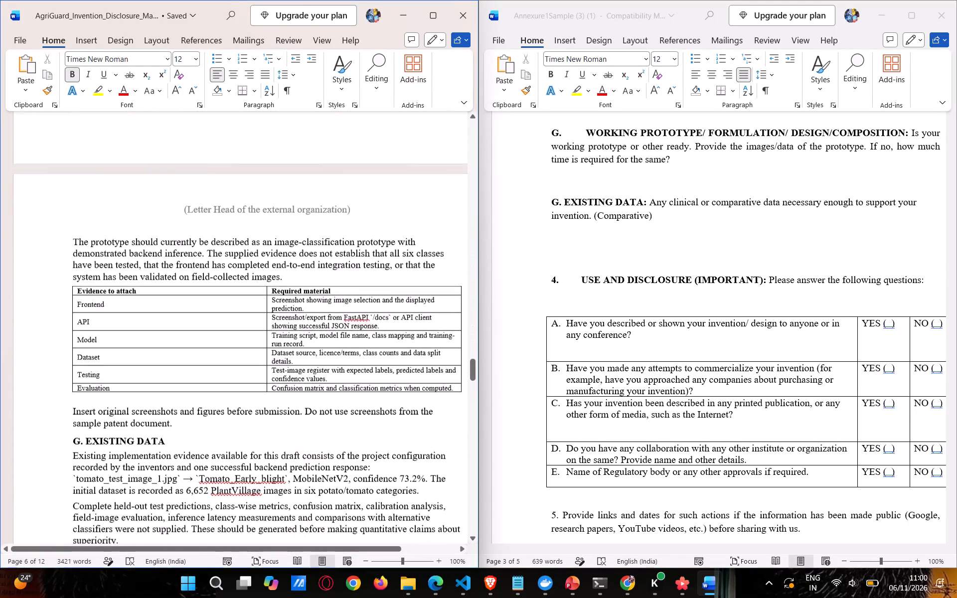
scroll(357, 409, "down", 11)
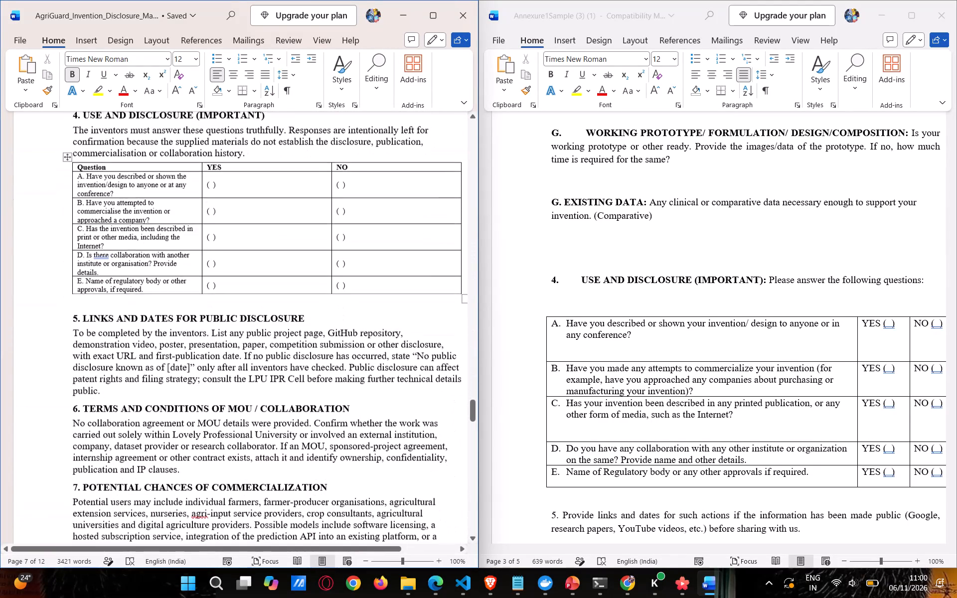
scroll(357, 409, "up", 1)
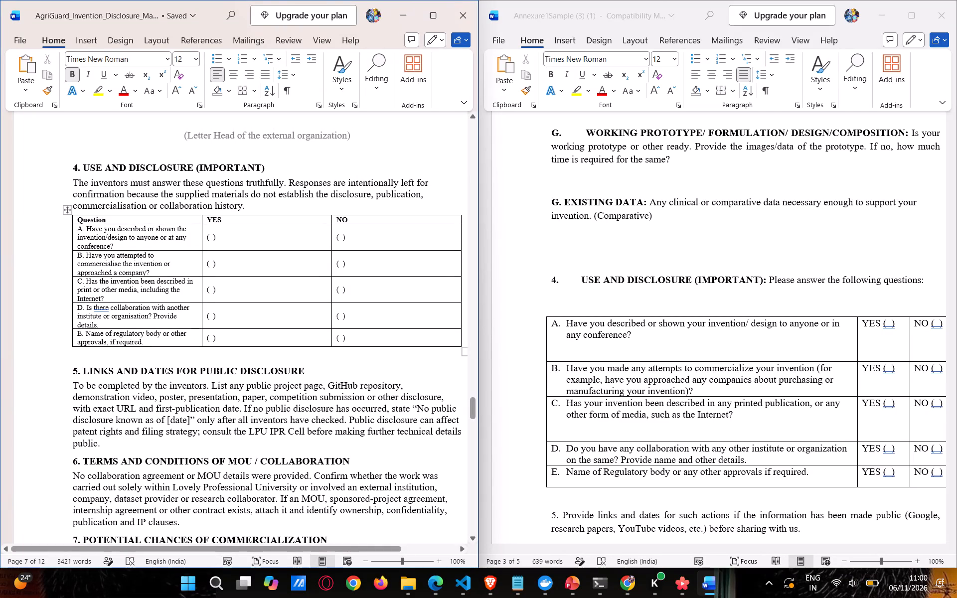
Set the question text in rows A to E of AgriGuard's Use and Disclosure table to font size 12, matching the sample form.
left_click(212, 238)
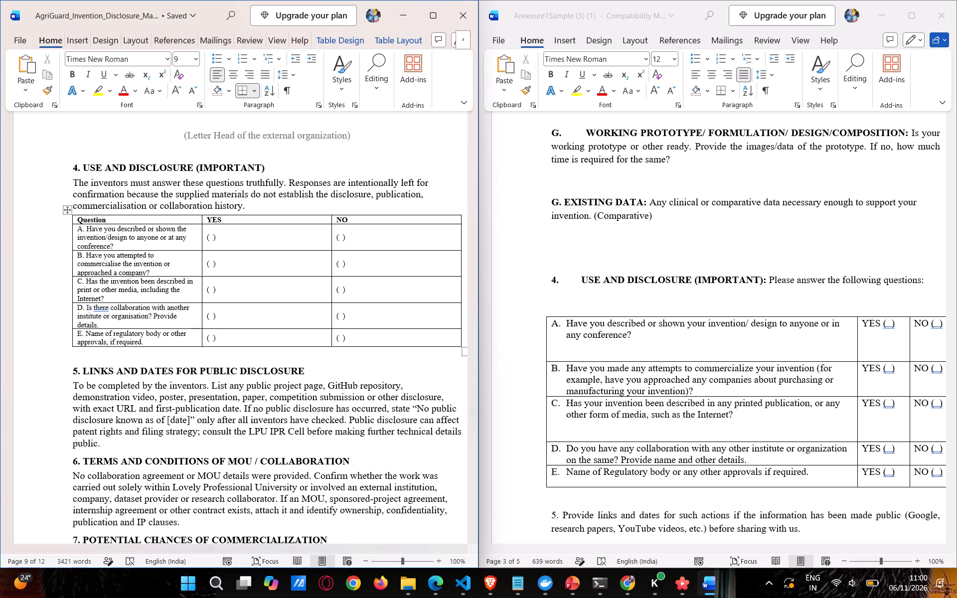
left_click(566, 321)
left_click_drag(565, 321, 621, 328)
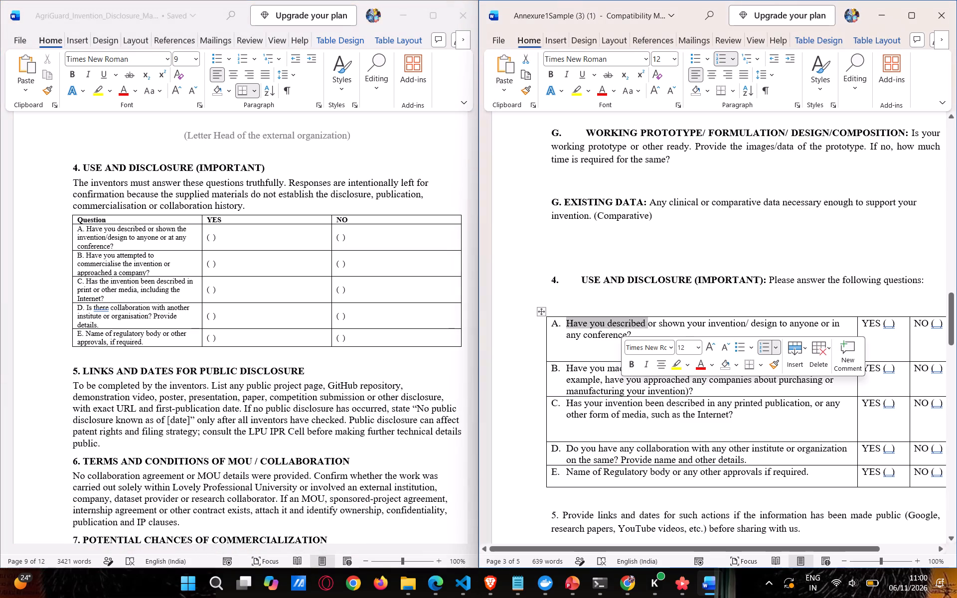
left_click(94, 242)
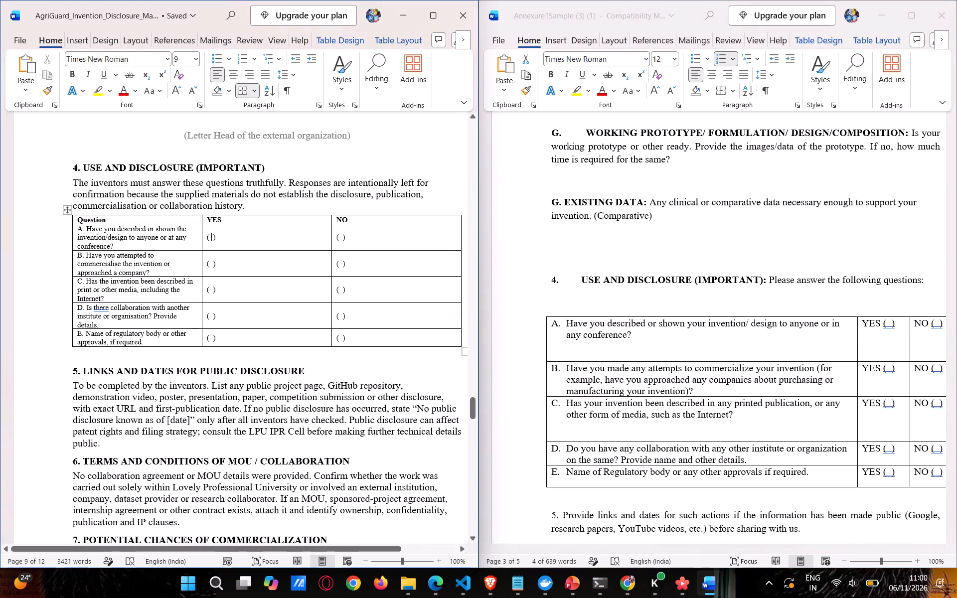
left_click_drag(77, 233, 112, 246)
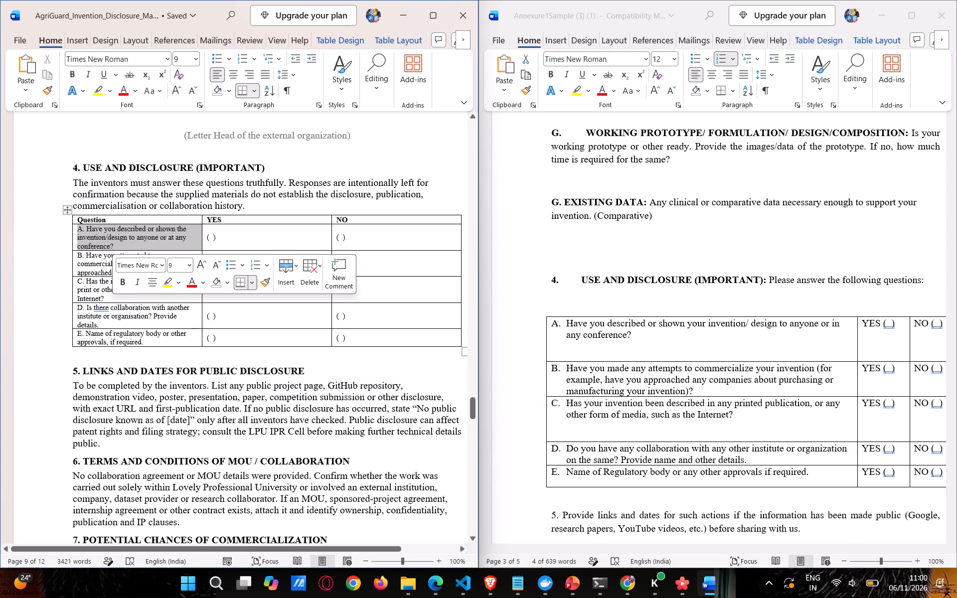
left_click(190, 266)
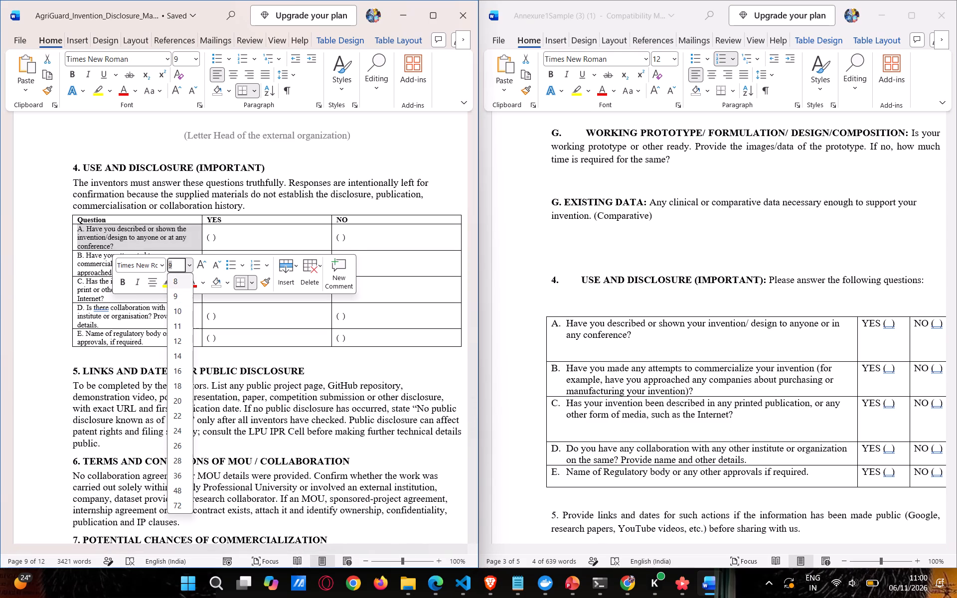
left_click(178, 345)
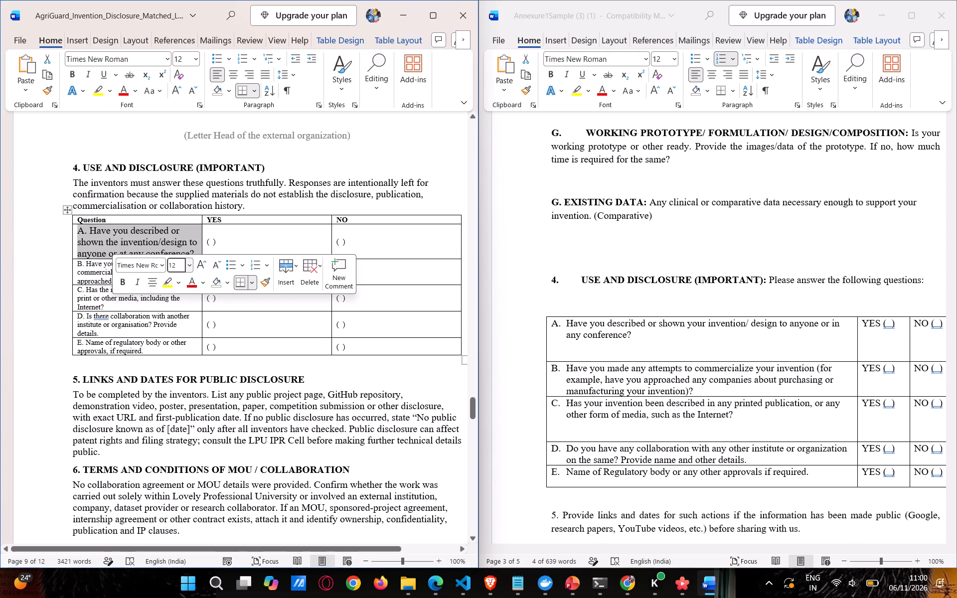
left_click(160, 339)
left_click(116, 276)
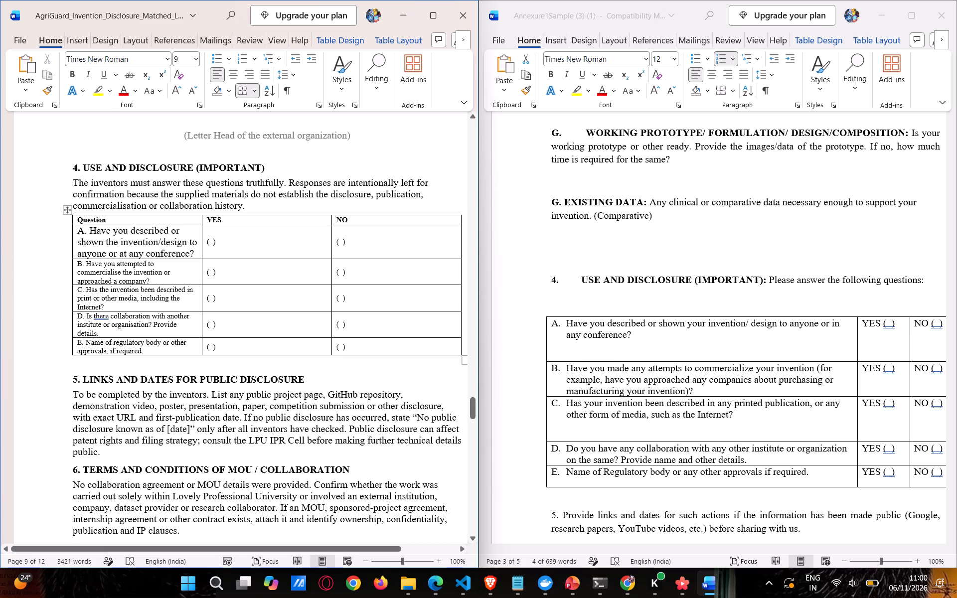
left_click_drag(78, 232, 151, 345)
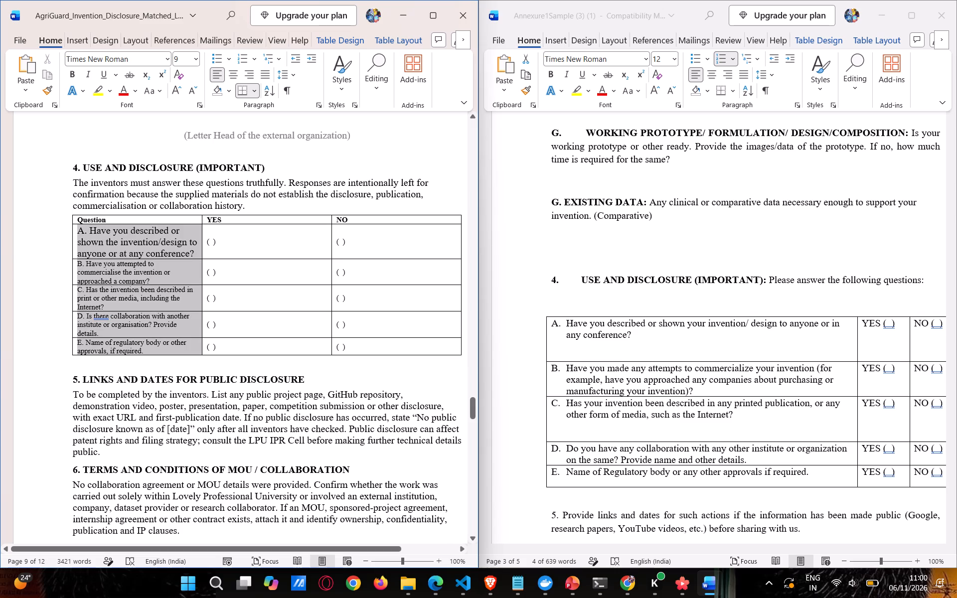
left_click_drag(151, 345, 151, 347)
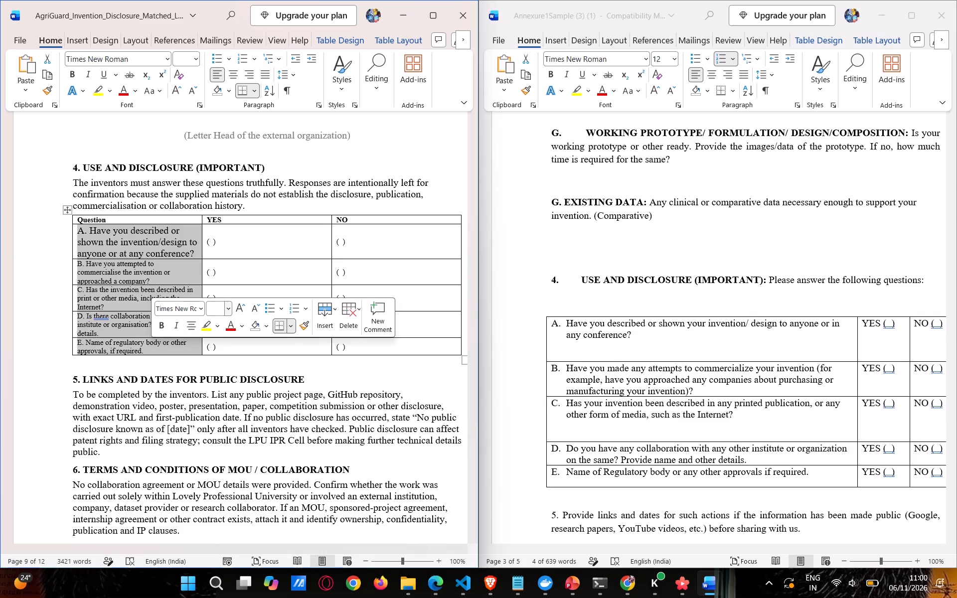
left_click(217, 310)
type("12")
key("Return")
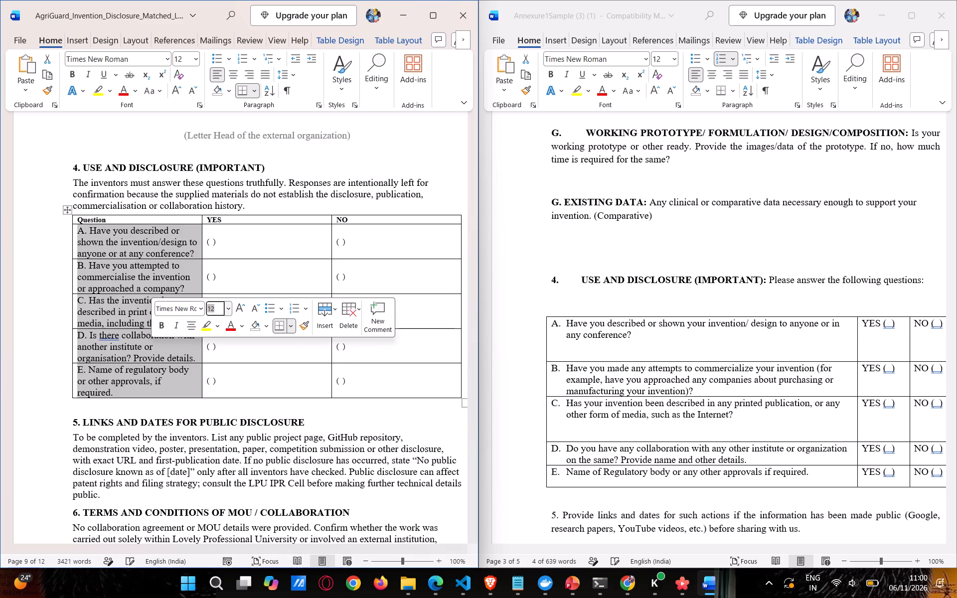
left_click(255, 410)
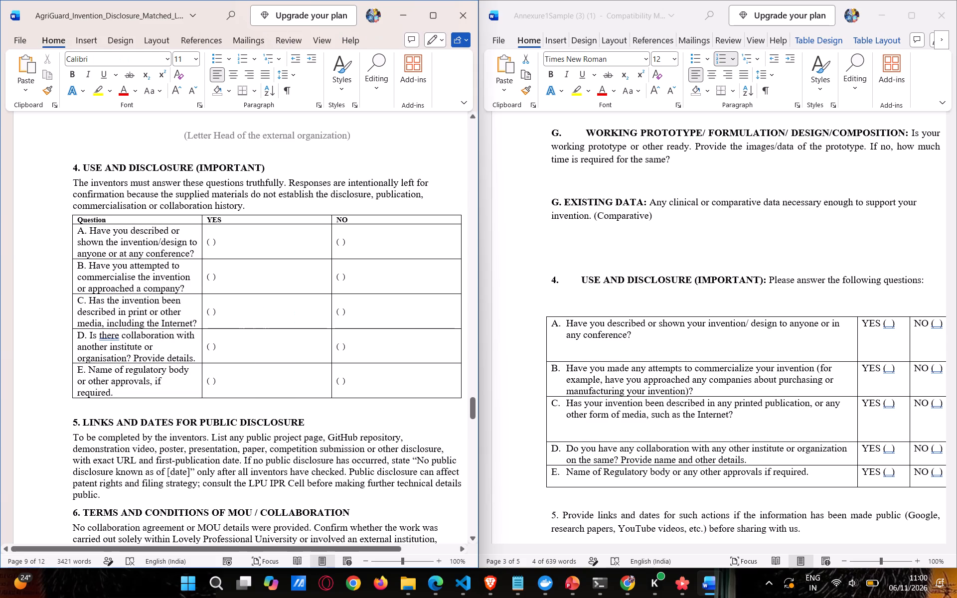
Widen the Question column of AgriGuard's Use and Disclosure table to over half its width, and narrow the NO column.
scroll(350, 434, "down", 1)
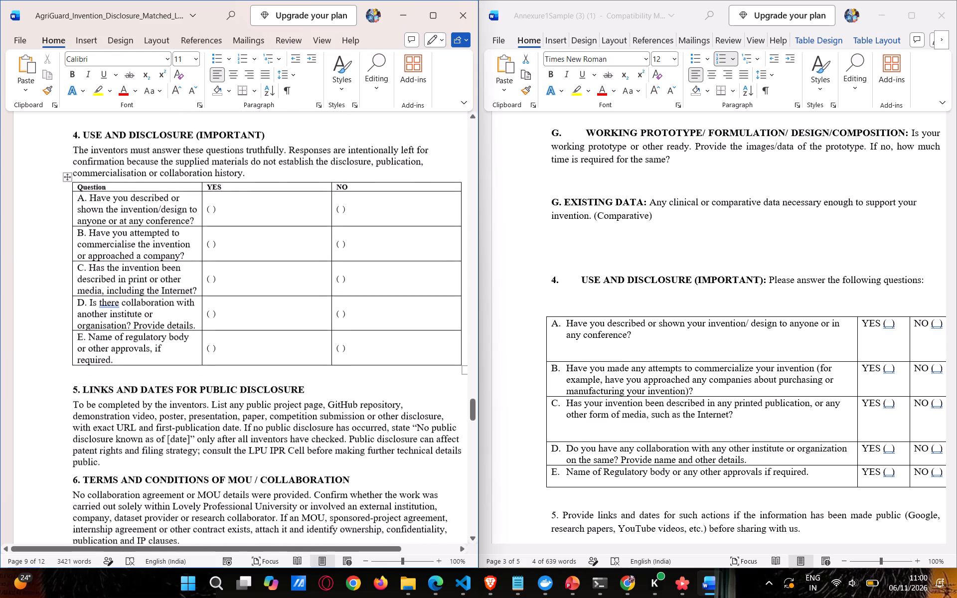
left_click(201, 191)
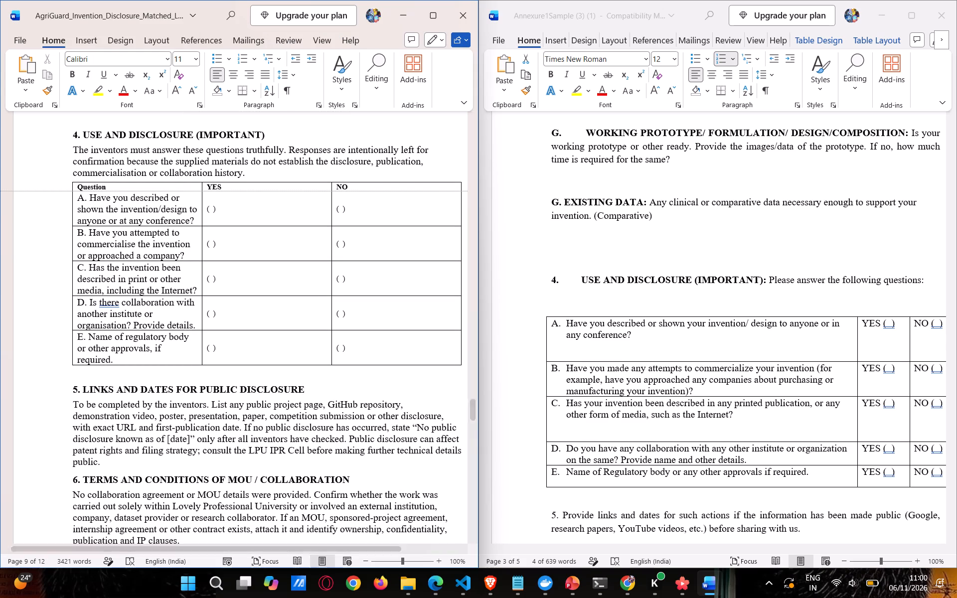
left_click_drag(202, 187, 299, 187)
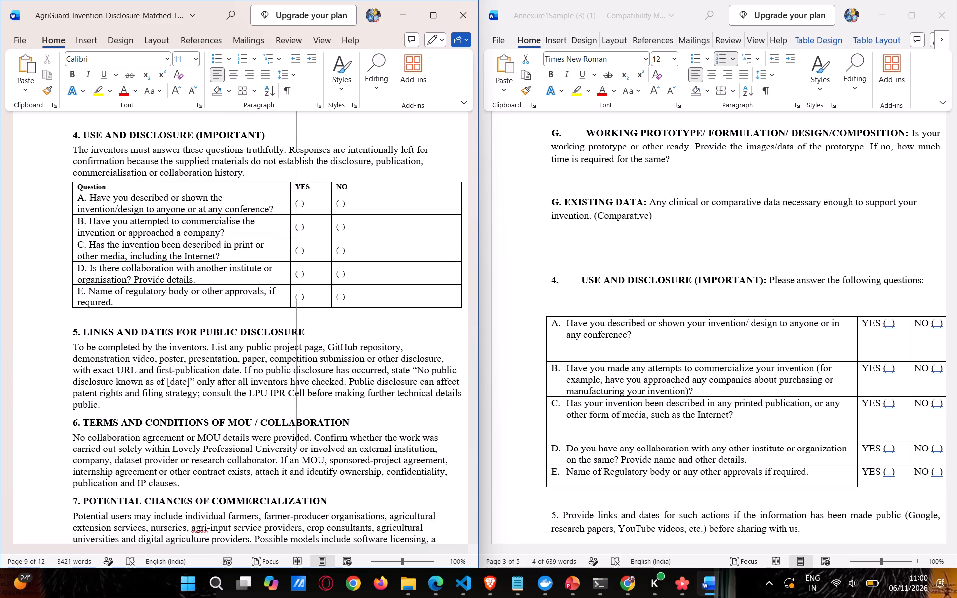
left_click_drag(299, 187, 302, 187)
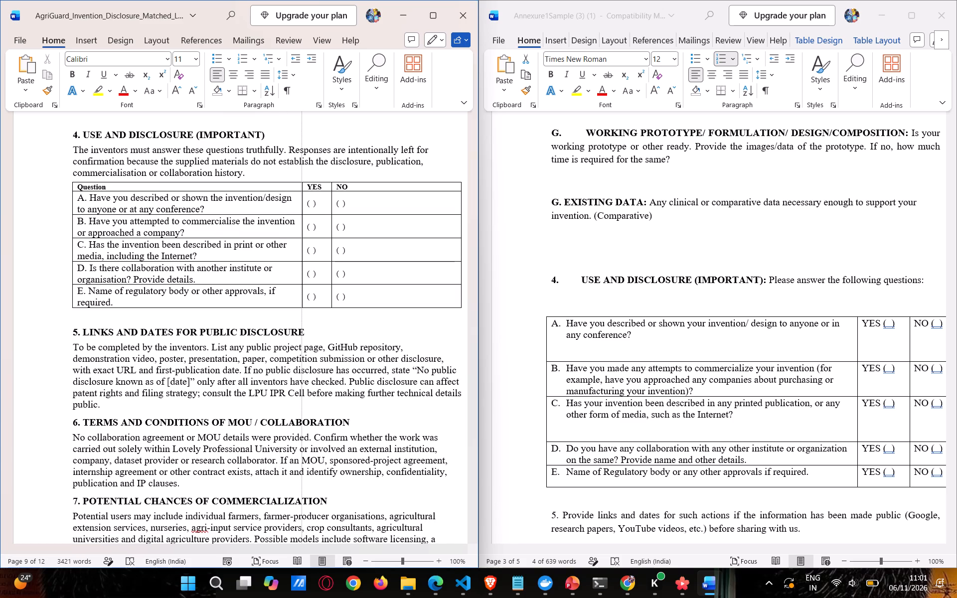
left_click_drag(302, 187, 300, 186)
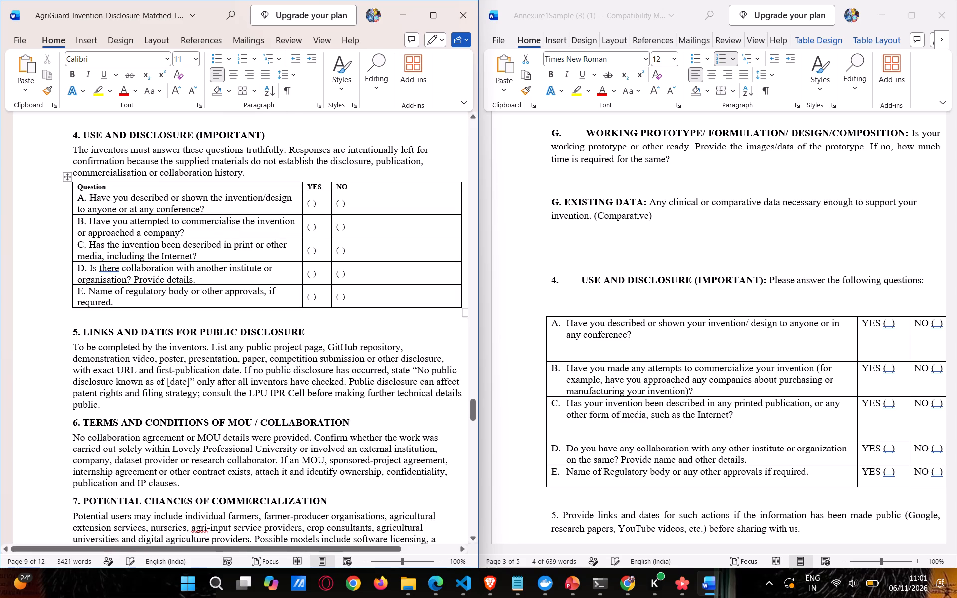
left_click(330, 187)
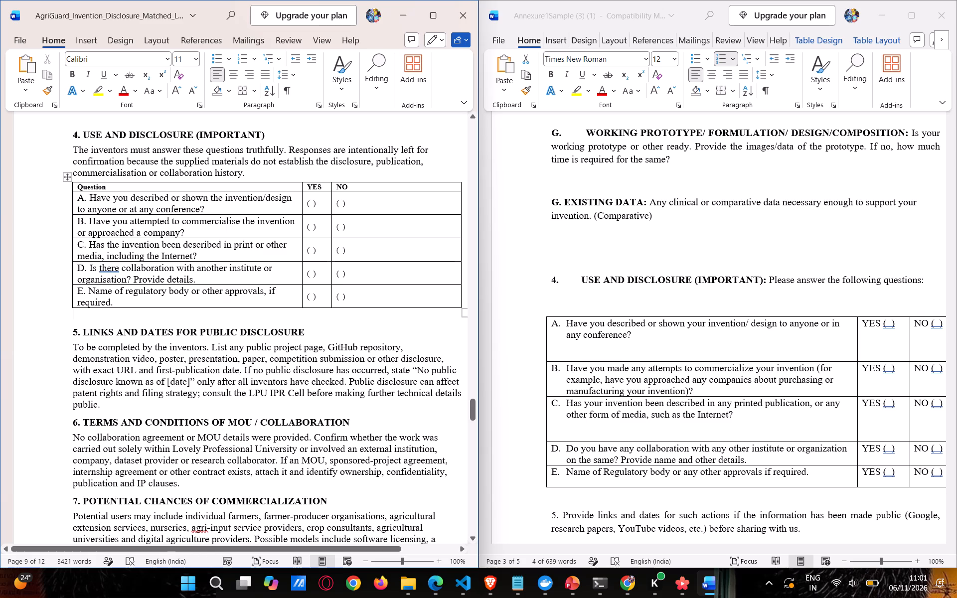
left_click_drag(330, 187, 431, 190)
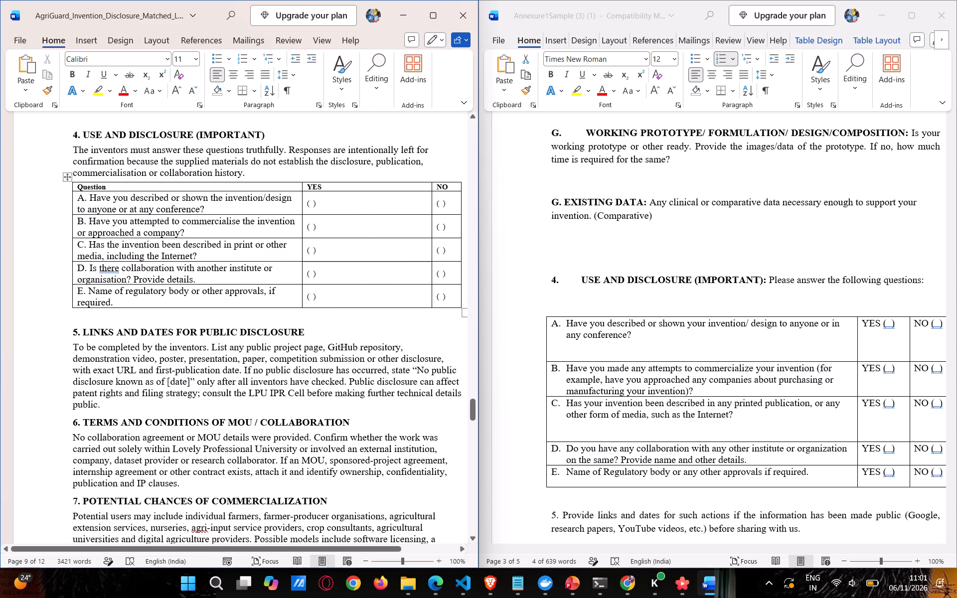
Widen the Question column further and fine-tune the borders so YES and NO are narrow, nearly equal columns like the sample form's.
left_click_drag(302, 201, 374, 201)
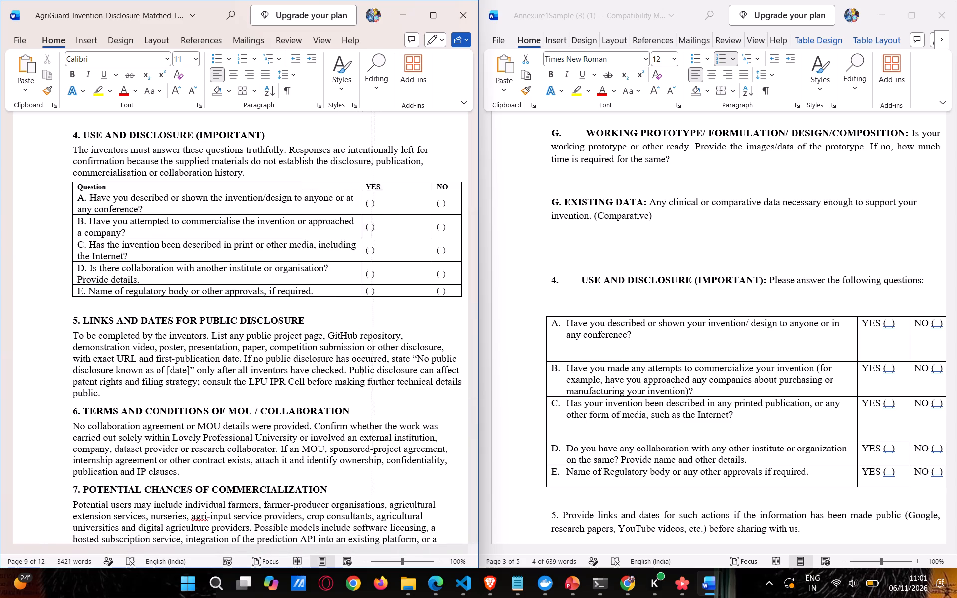
left_click_drag(374, 201, 424, 201)
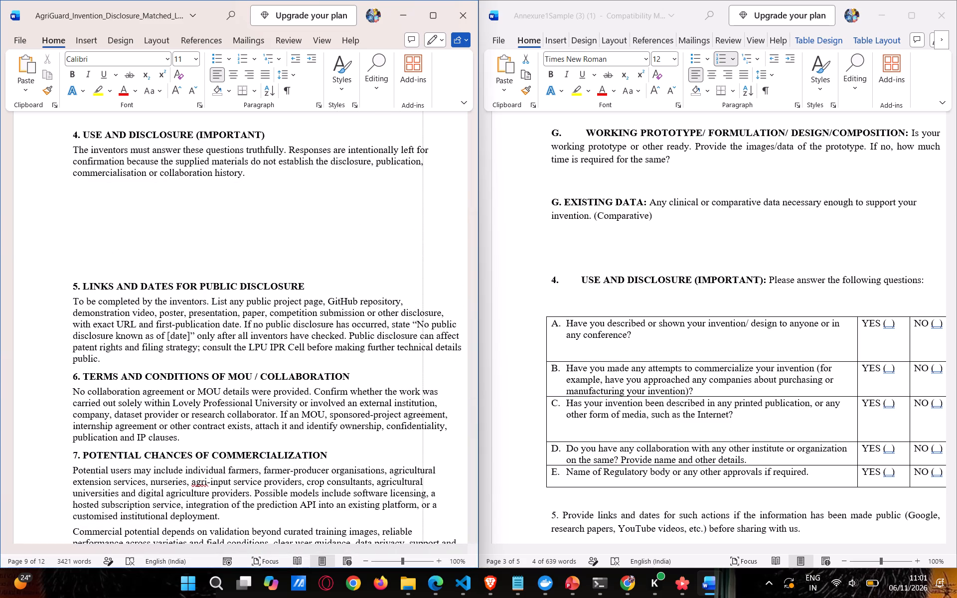
left_click_drag(424, 201, 402, 209)
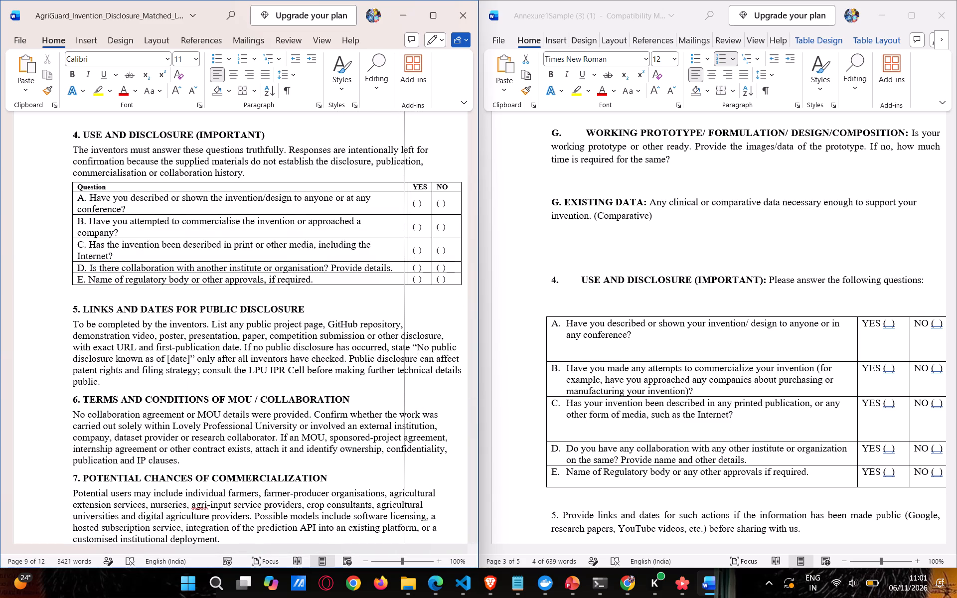
left_click_drag(402, 209, 382, 215)
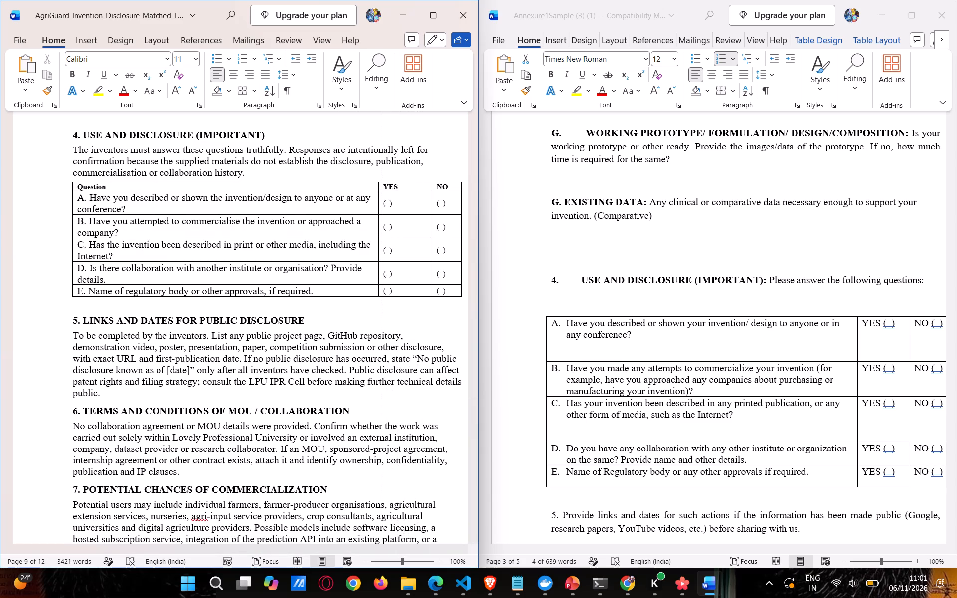
left_click_drag(382, 215, 384, 215)
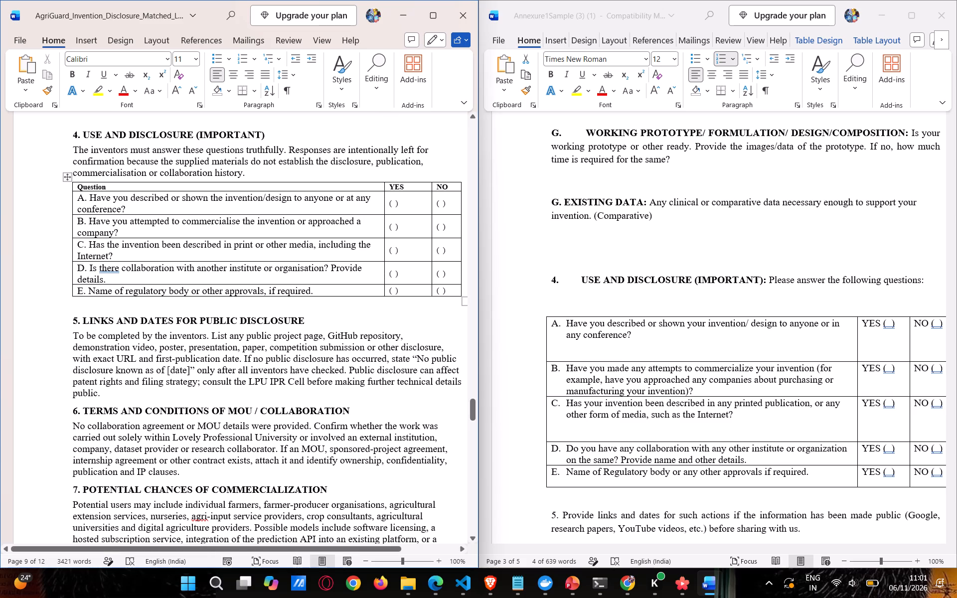
left_click_drag(431, 186, 425, 186)
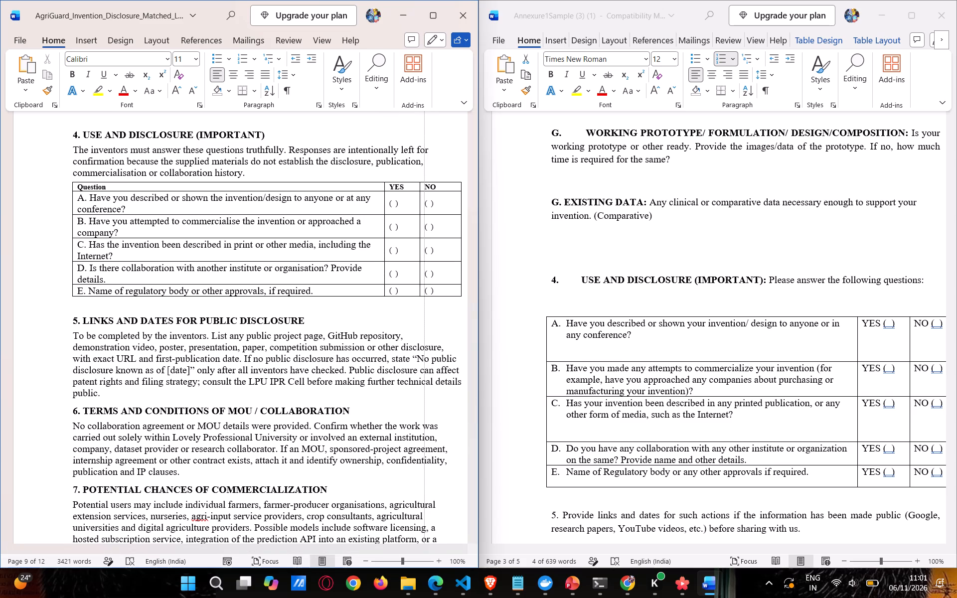
left_click_drag(425, 186, 423, 187)
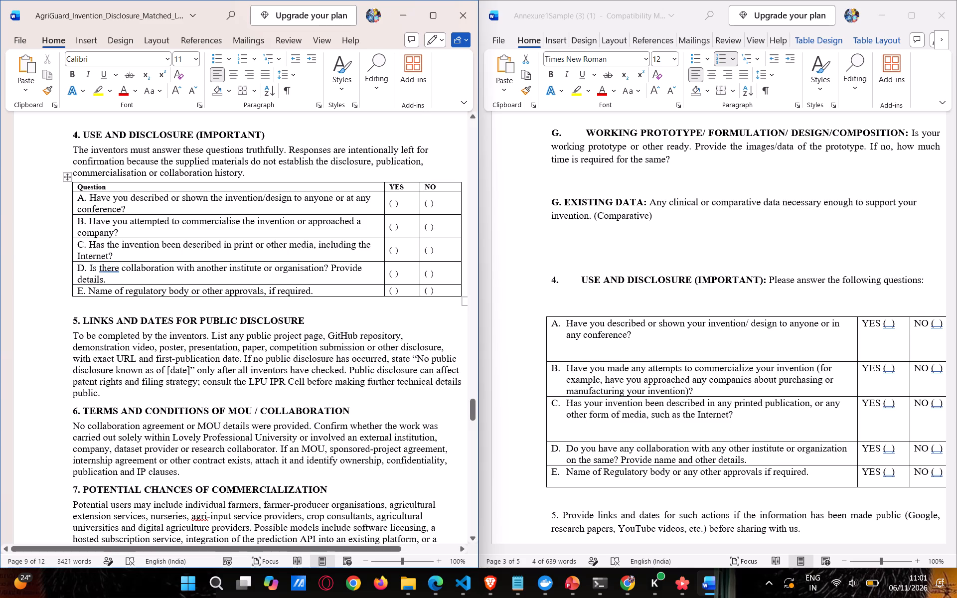
left_click_drag(384, 189, 380, 189)
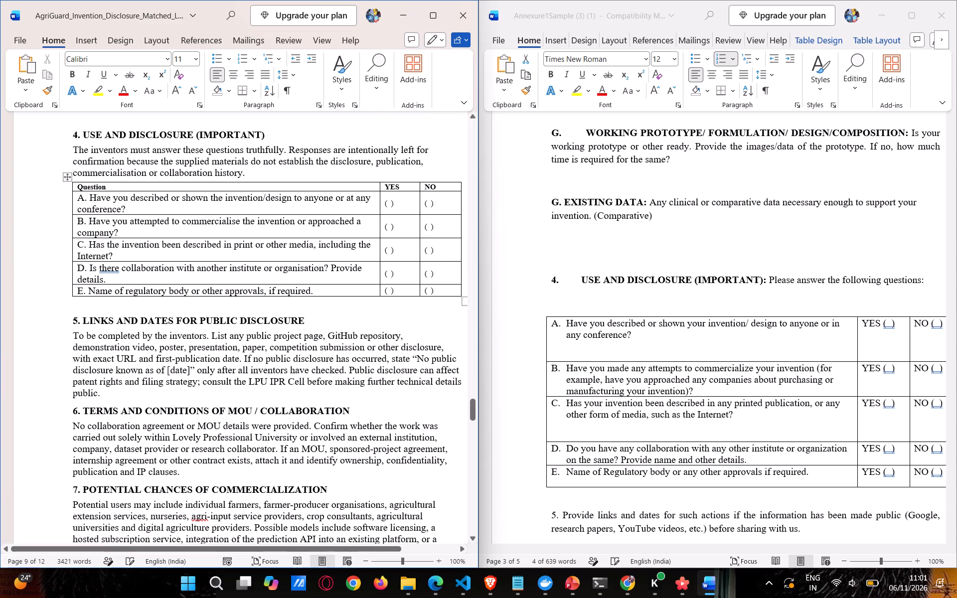
left_click(447, 322)
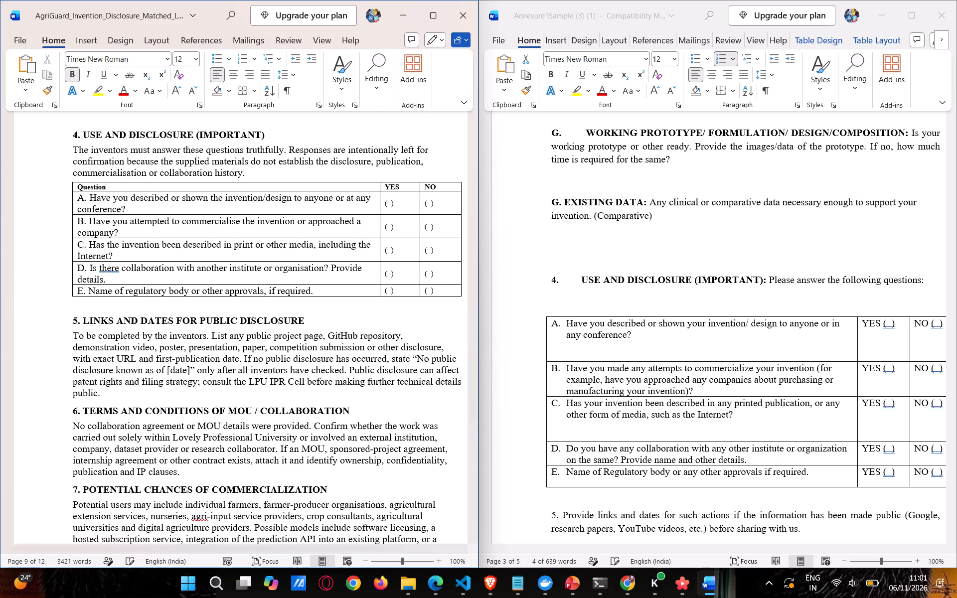
Compare sections 5 to 7 of the sample form with AgriGuard's public disclosure links, MOU terms and commercialization sections.
scroll(626, 272, "down", 5)
scroll(623, 317, "down", 1)
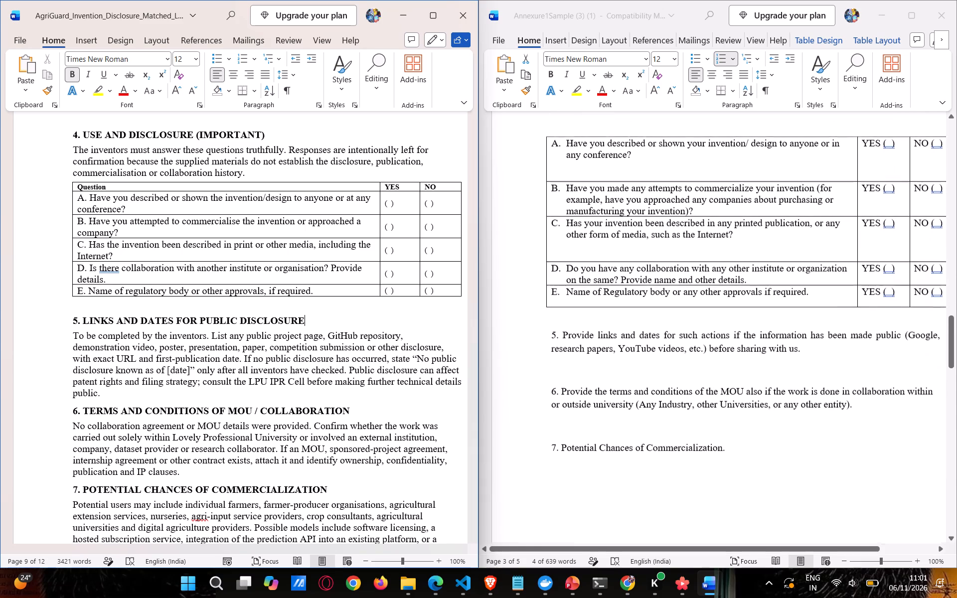
scroll(623, 317, "down", 1)
scroll(331, 360, "down", 1)
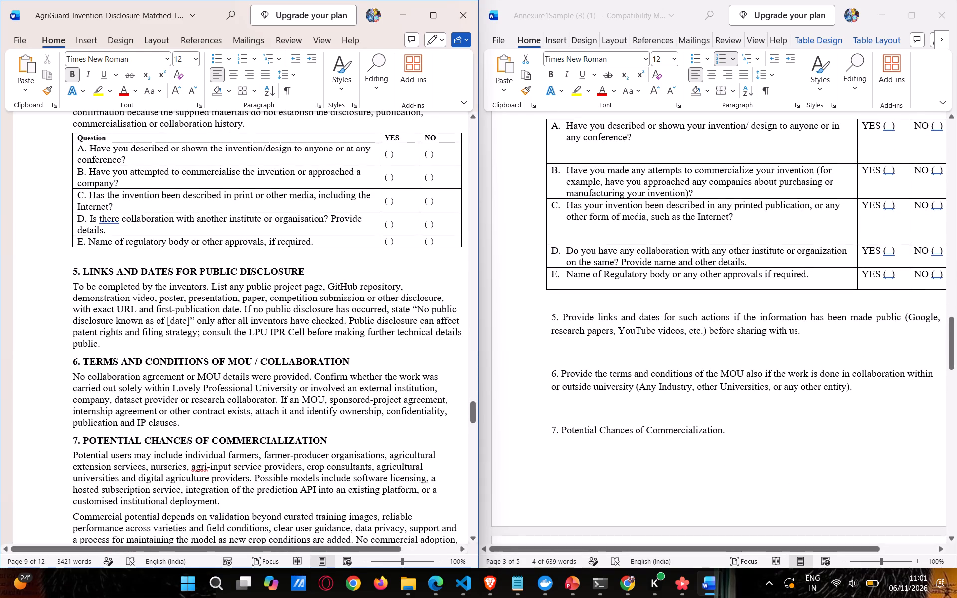
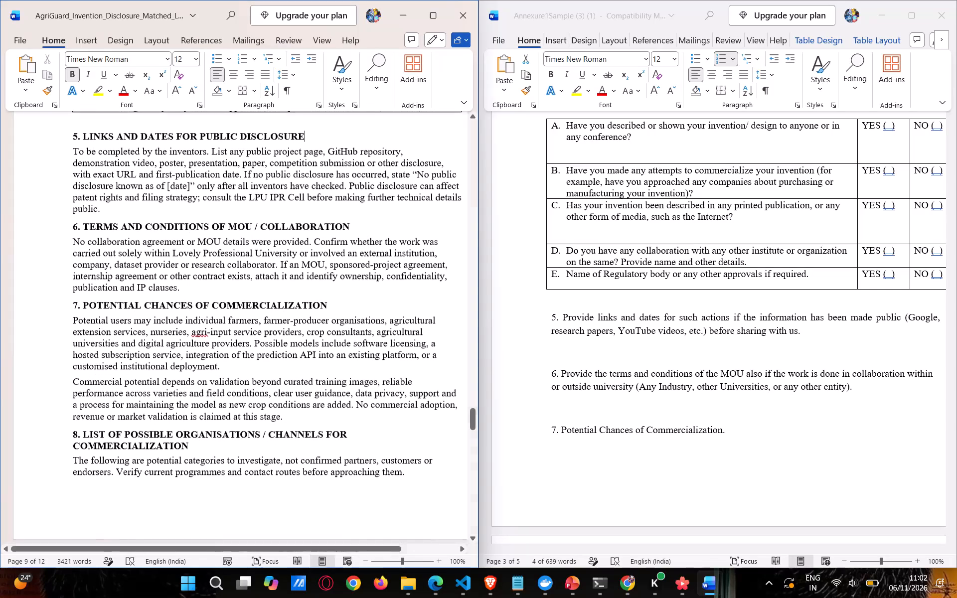
Compare sections 8 to 11 of the sample form with AgriGuard's remaining sections through the No Objection Certificate.
scroll(568, 412, "down", 4)
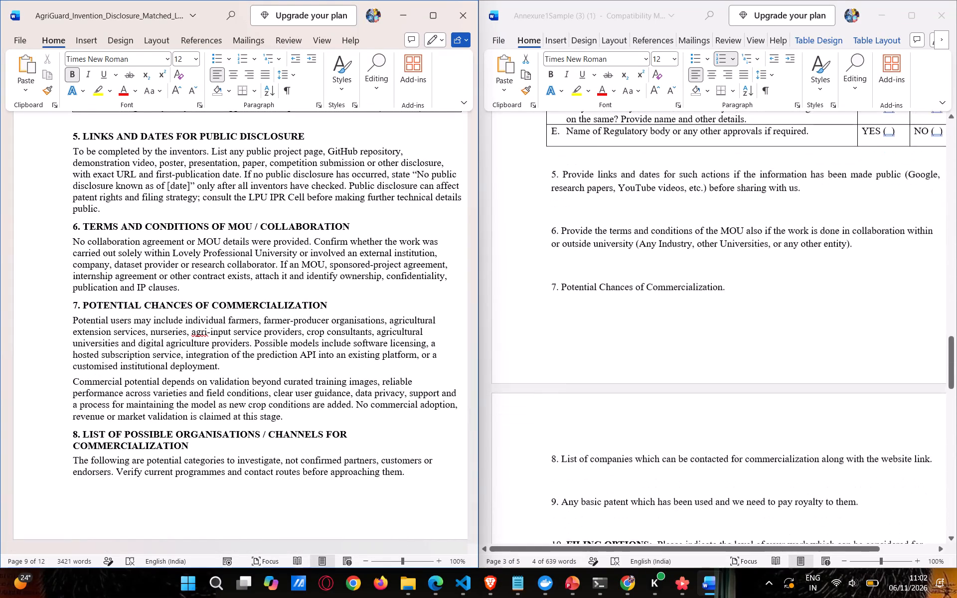
scroll(568, 412, "down", 1)
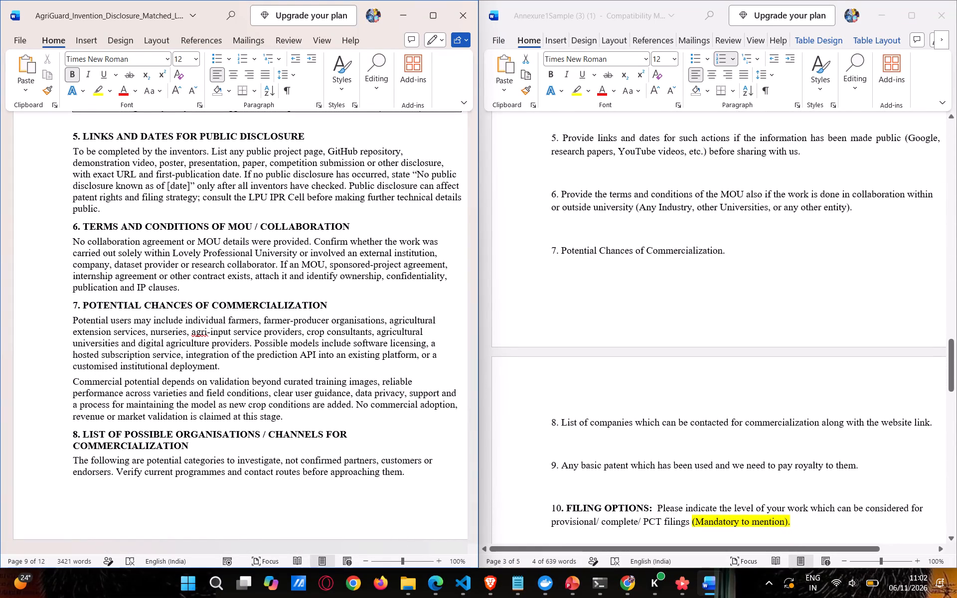
scroll(604, 446, "down", 4)
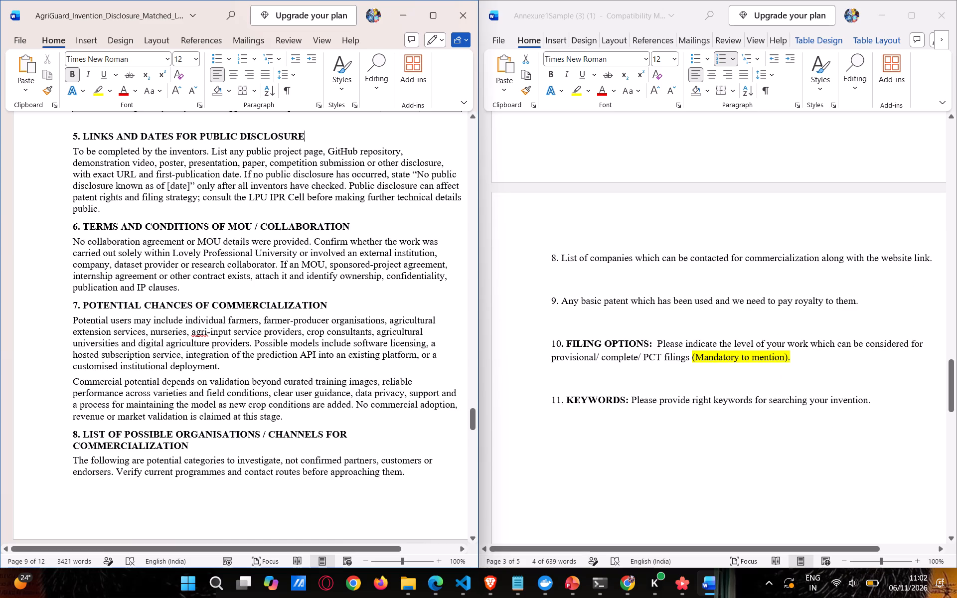
scroll(331, 466, "down", 7)
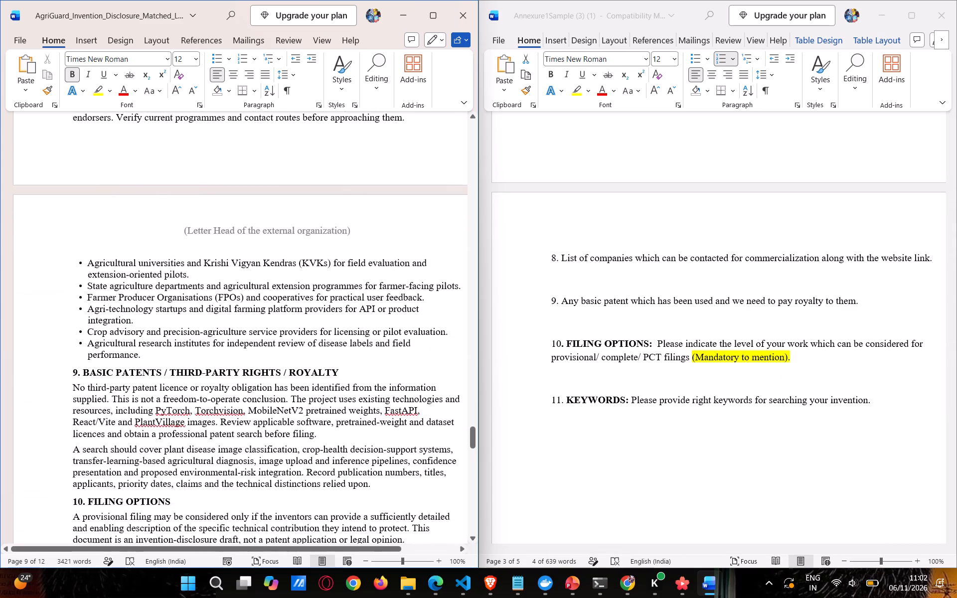
scroll(331, 466, "down", 9)
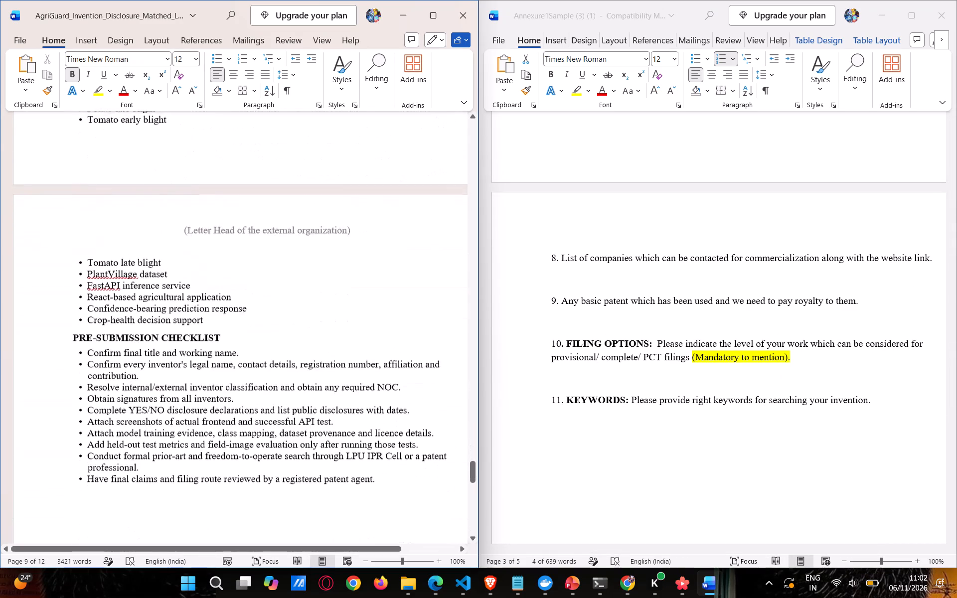
scroll(331, 466, "down", 5)
Review AgriGuard's page layout backwards from the No Objection Certificate to the Objective of the Invention section.
scroll(331, 466, "up", 2)
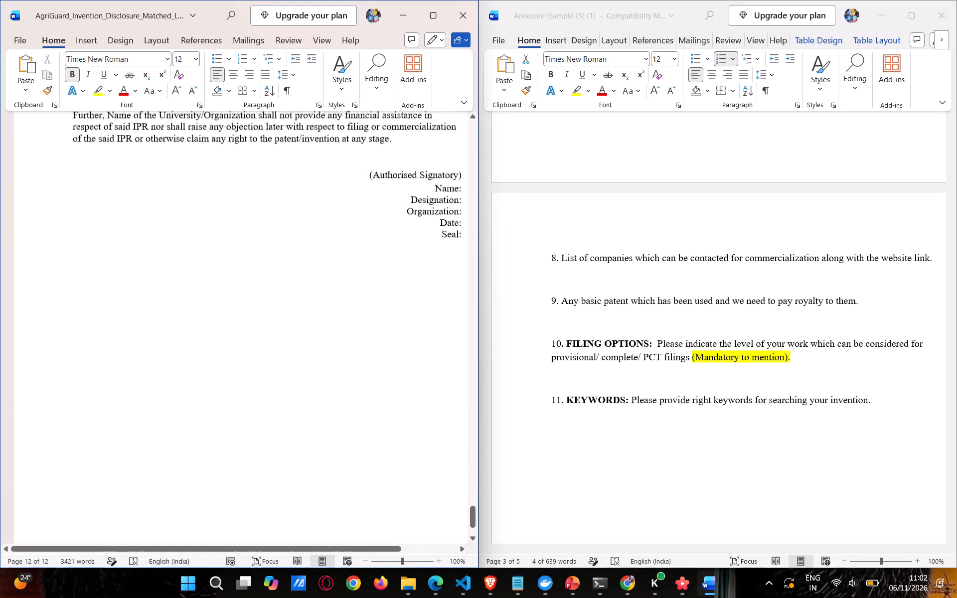
scroll(331, 466, "up", 5)
scroll(406, 368, "up", 10)
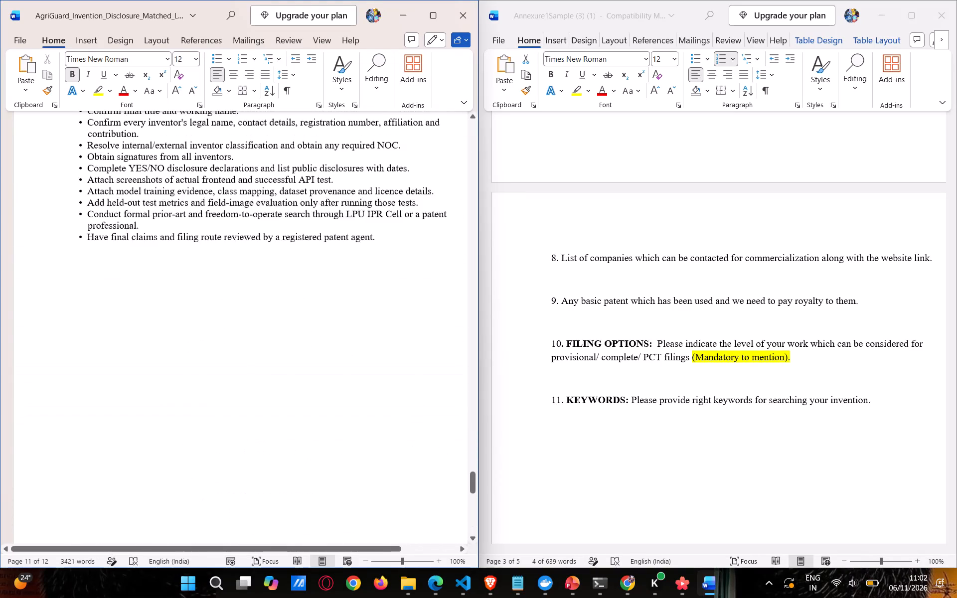
scroll(406, 368, "up", 12)
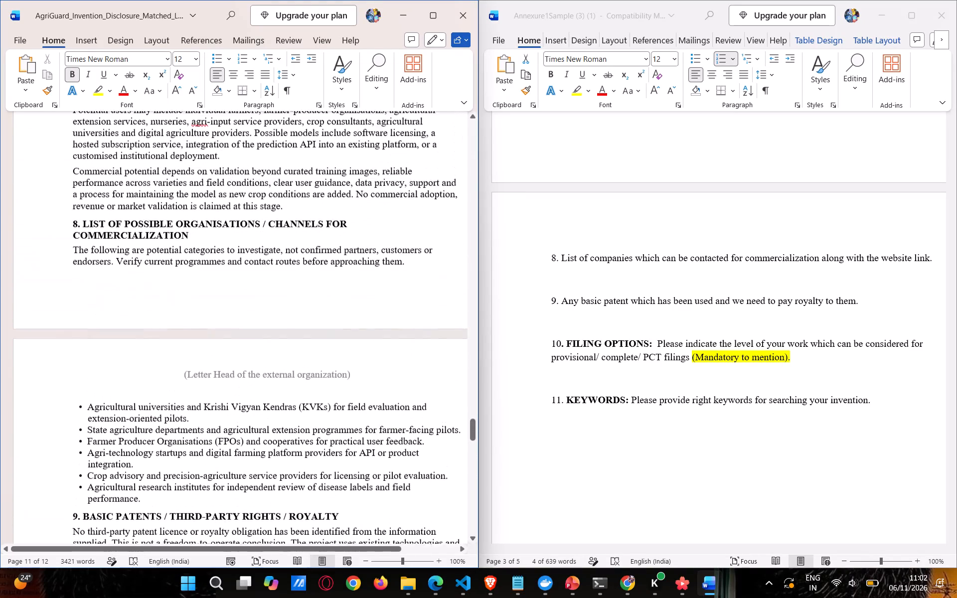
scroll(406, 368, "up", 20)
scroll(406, 368, "up", 10)
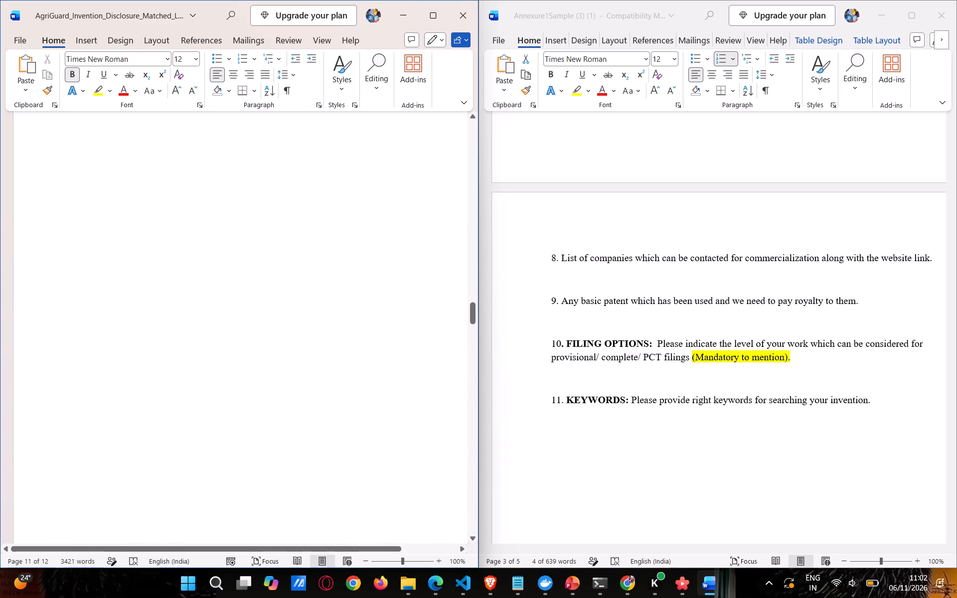
scroll(406, 368, "up", 2)
scroll(406, 368, "down", 8)
scroll(406, 368, "up", 3)
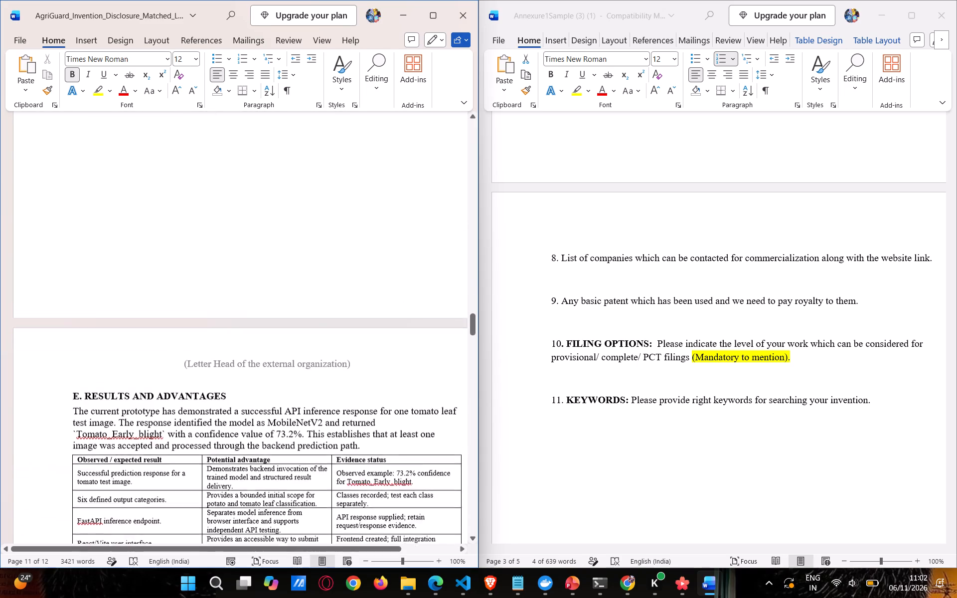
scroll(406, 368, "up", 12)
scroll(406, 368, "up", 12)
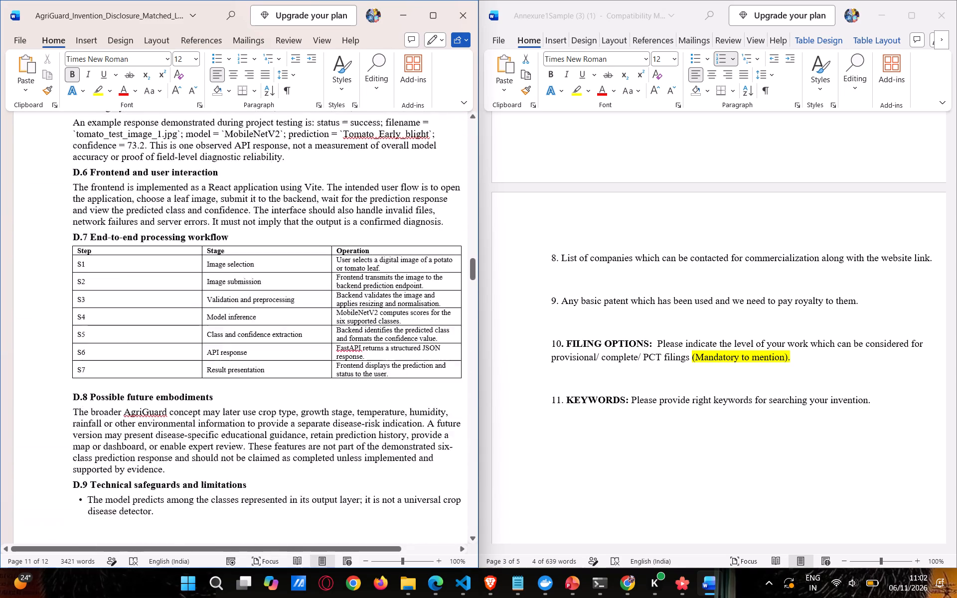
scroll(406, 368, "up", 11)
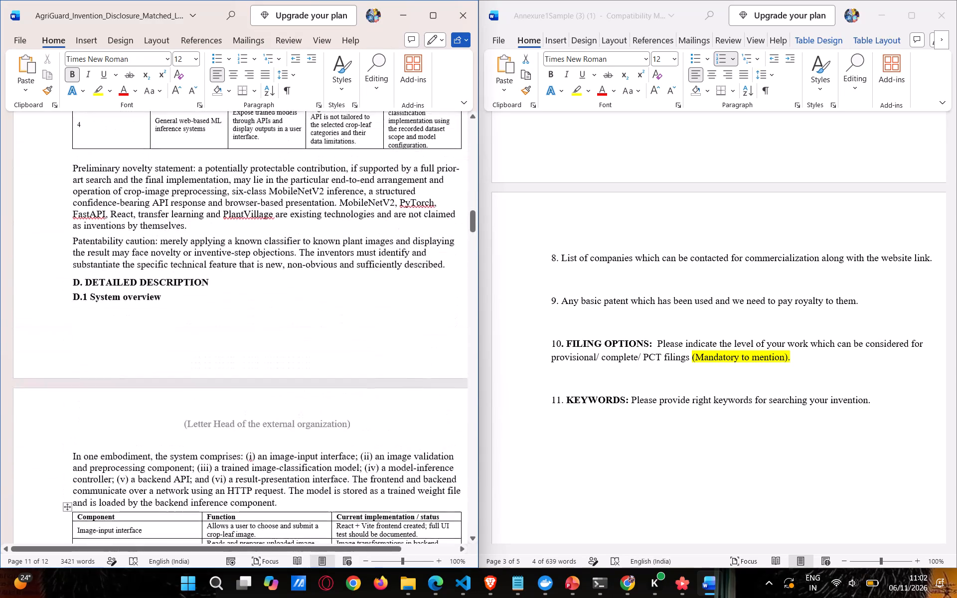
scroll(406, 368, "up", 10)
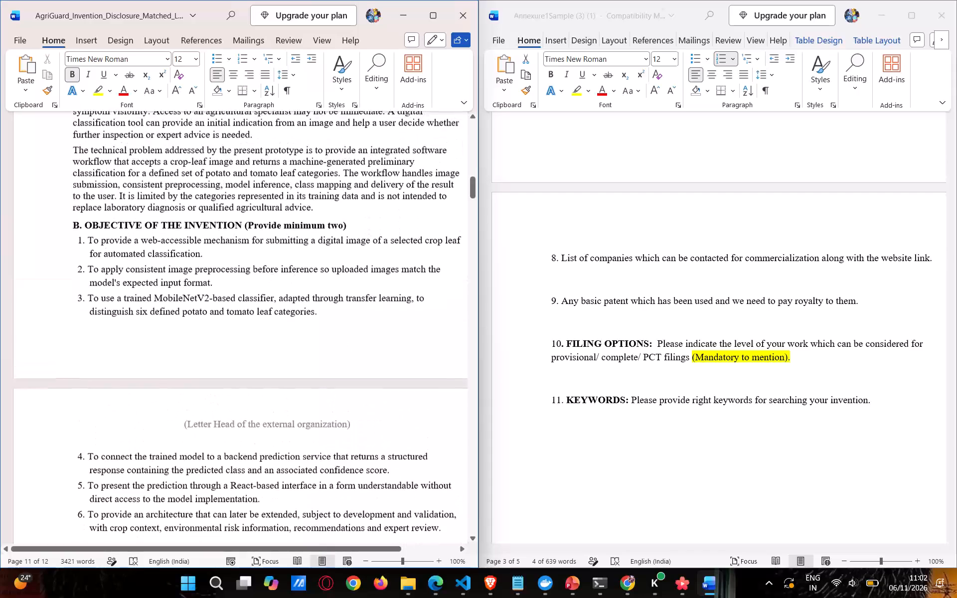
Close the blank page gap before AgriGuard's "E. RESULTS AND ADVANTAGES" heading and insert a line break in front of the heading.
scroll(406, 368, "down", 8)
scroll(406, 368, "up", 1)
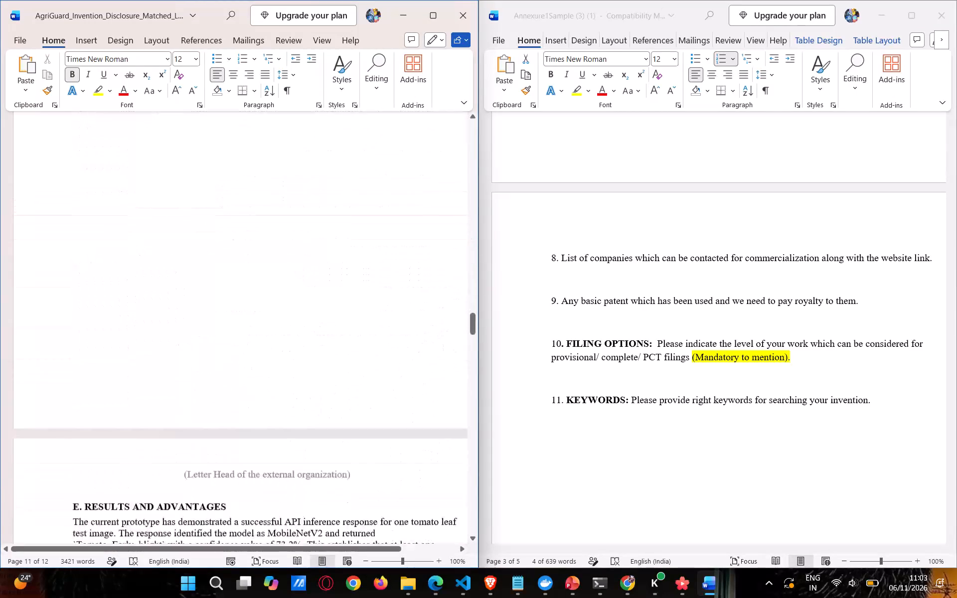
scroll(406, 368, "up", 3)
scroll(406, 368, "down", 1)
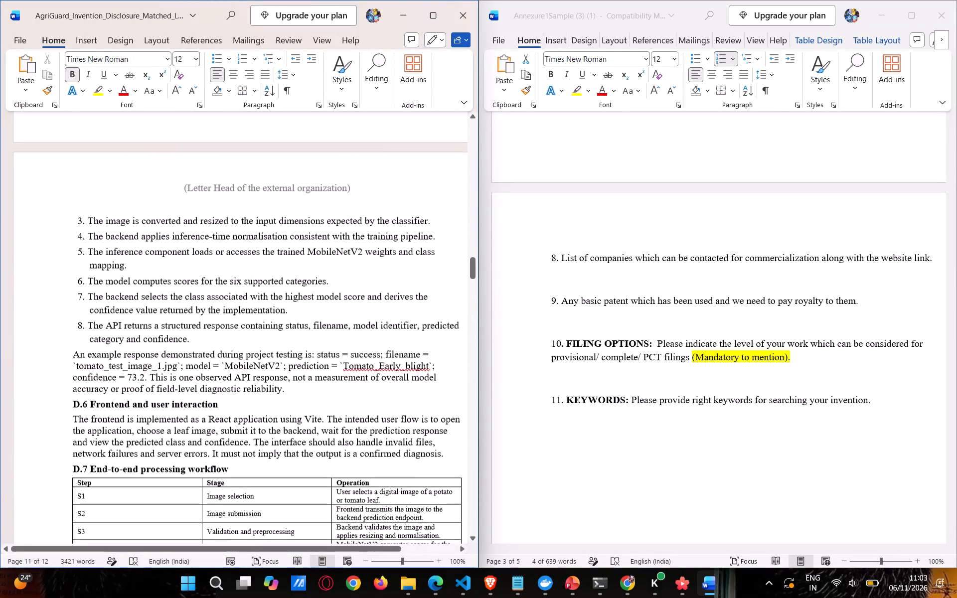
scroll(406, 368, "down", 4)
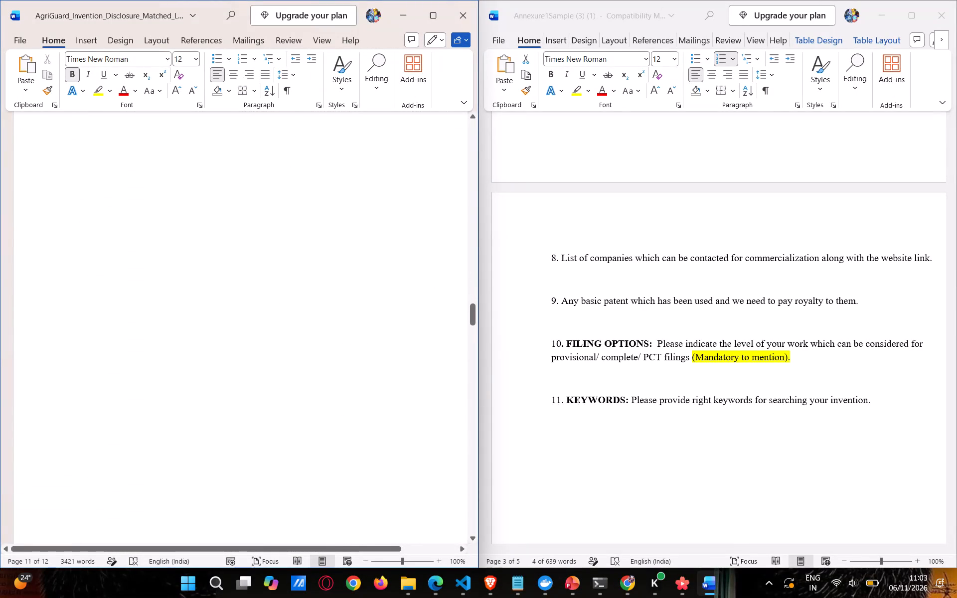
scroll(406, 368, "down", 3)
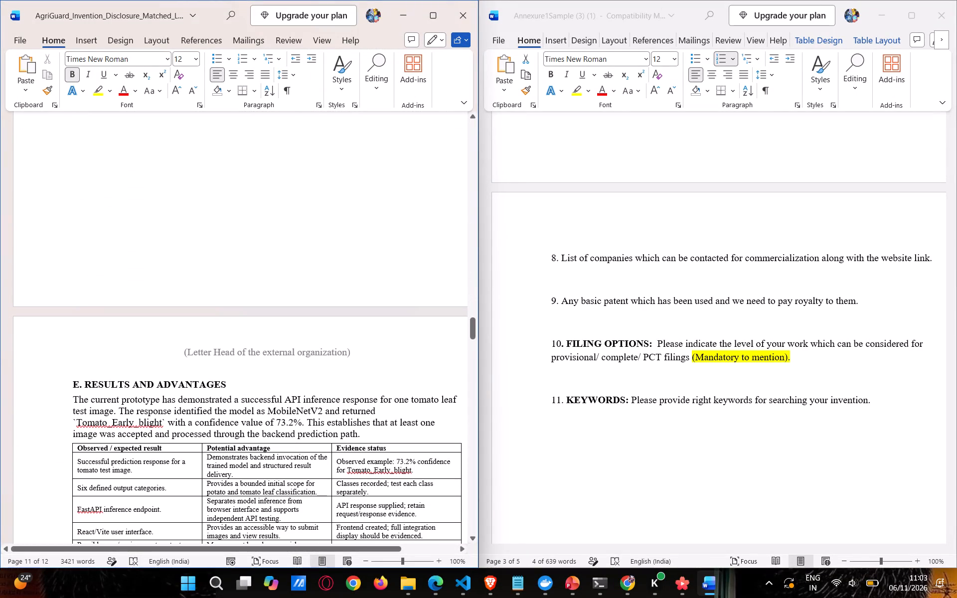
left_click(70, 384)
key("BackSpace")
key("BackSpace")
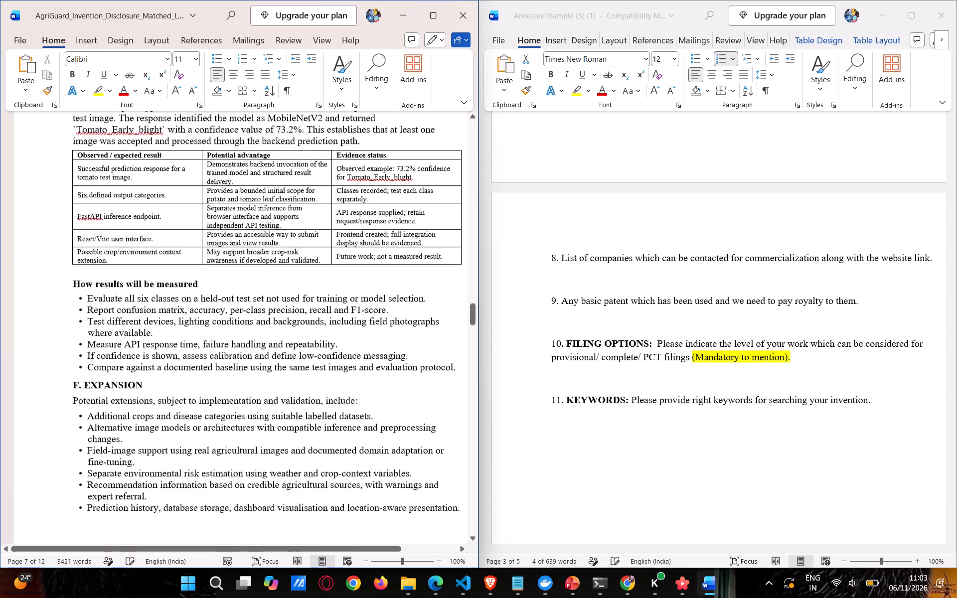
scroll(70, 384, "up", 6)
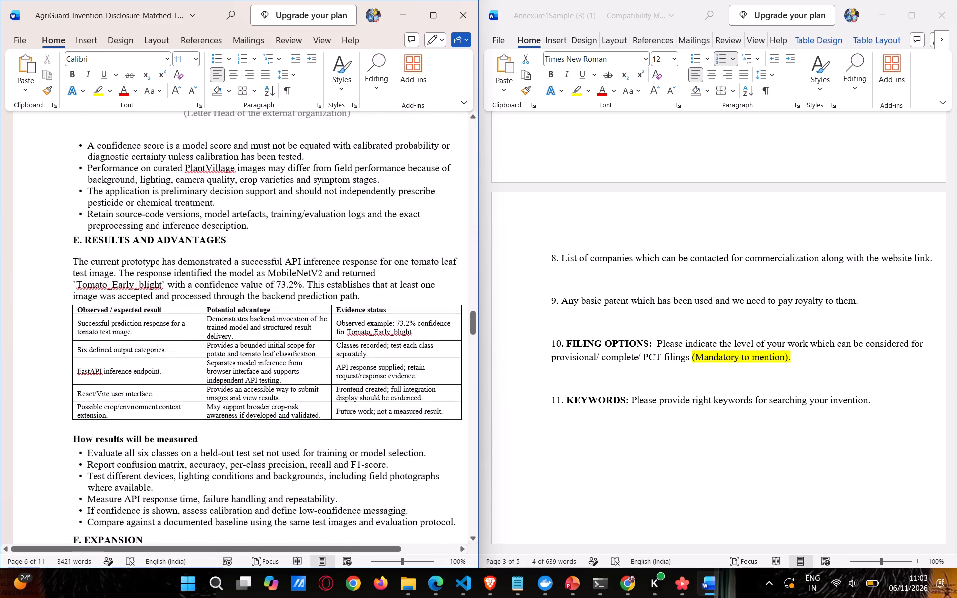
key("Return")
Check the layout of AgriGuard's pages after section E, through the keywords and the No Objection Certificate.
scroll(70, 384, "down", 12)
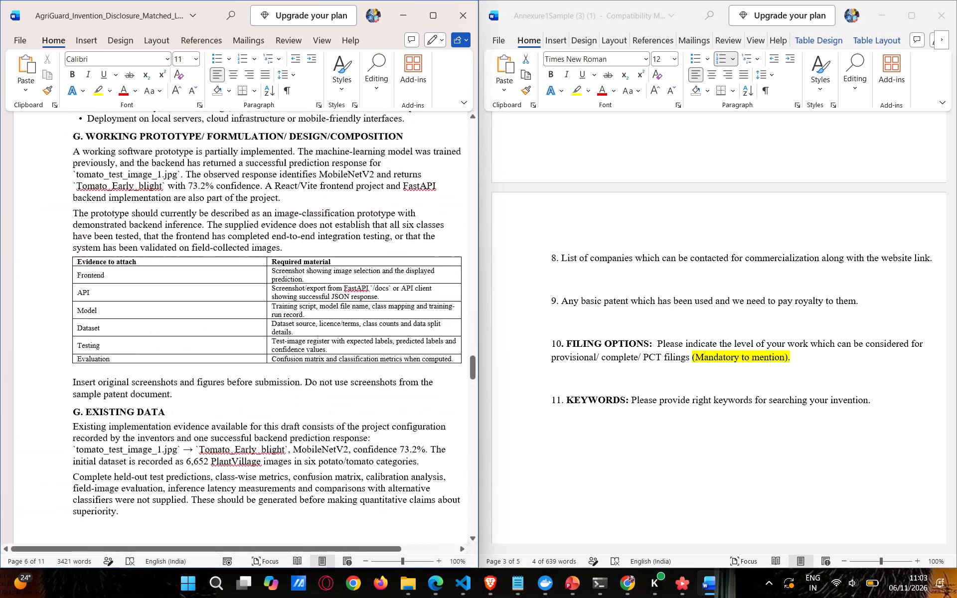
scroll(70, 384, "down", 9)
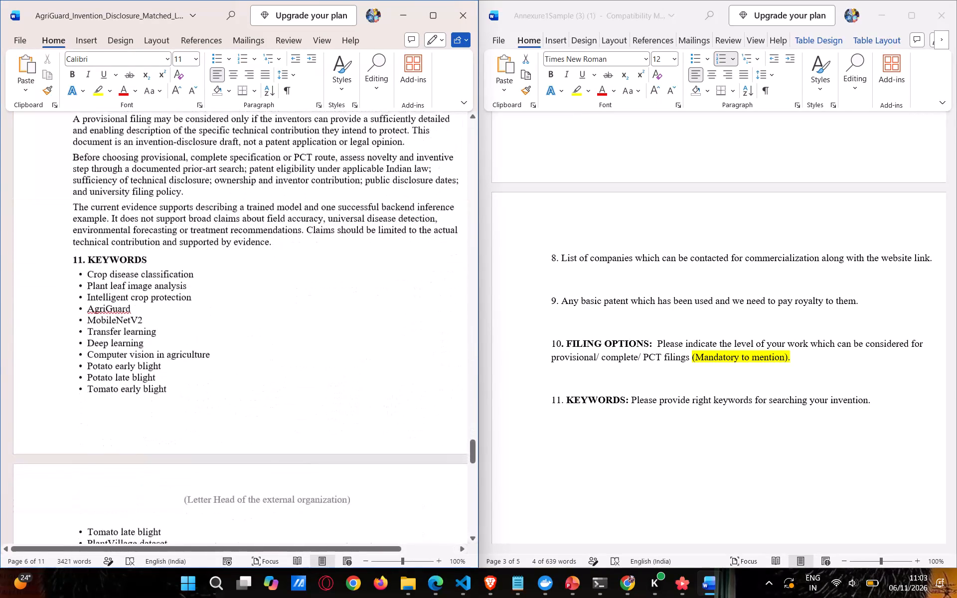
scroll(70, 384, "down", 3)
scroll(70, 384, "up", 6)
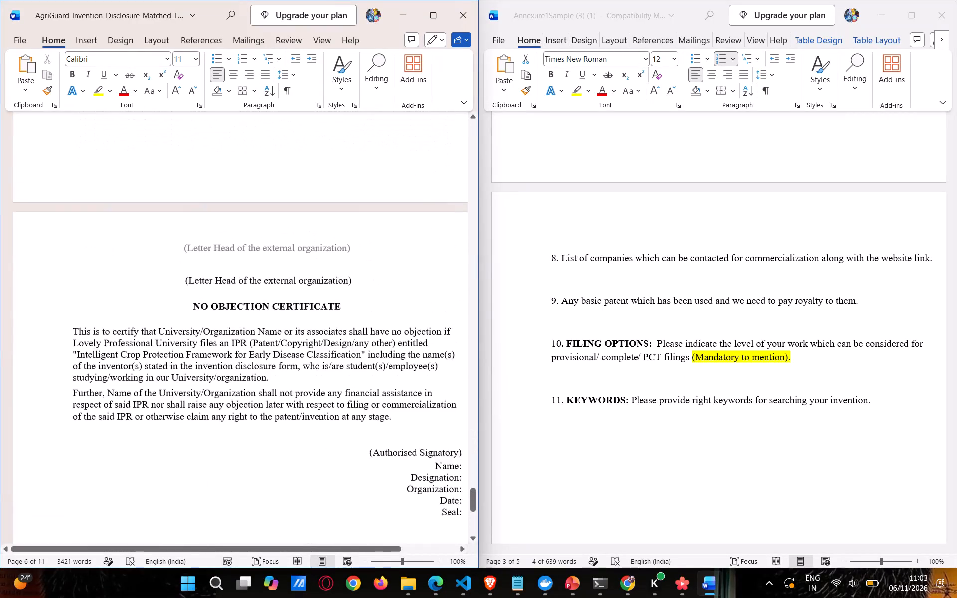
scroll(70, 384, "up", 3)
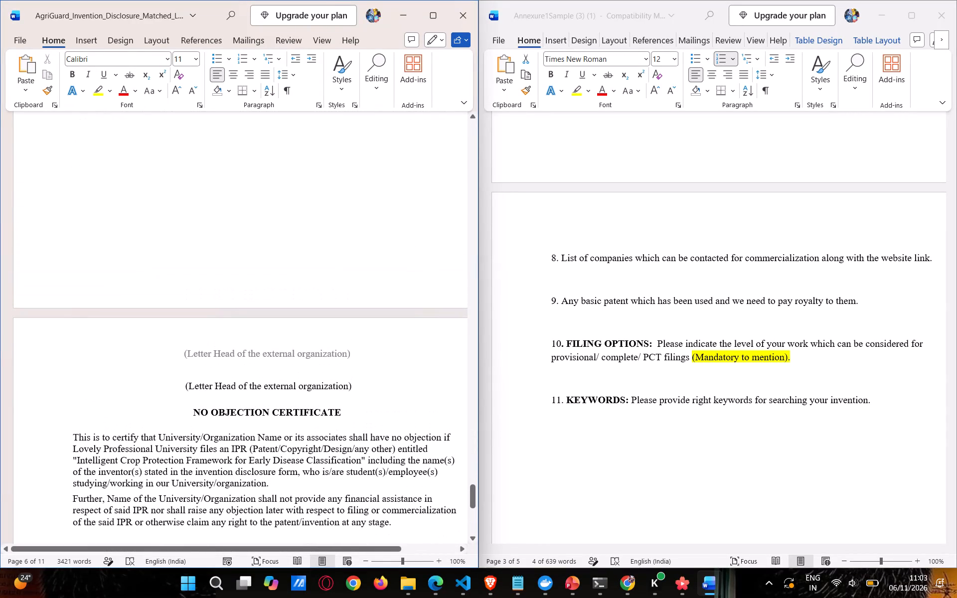
scroll(70, 384, "down", 1)
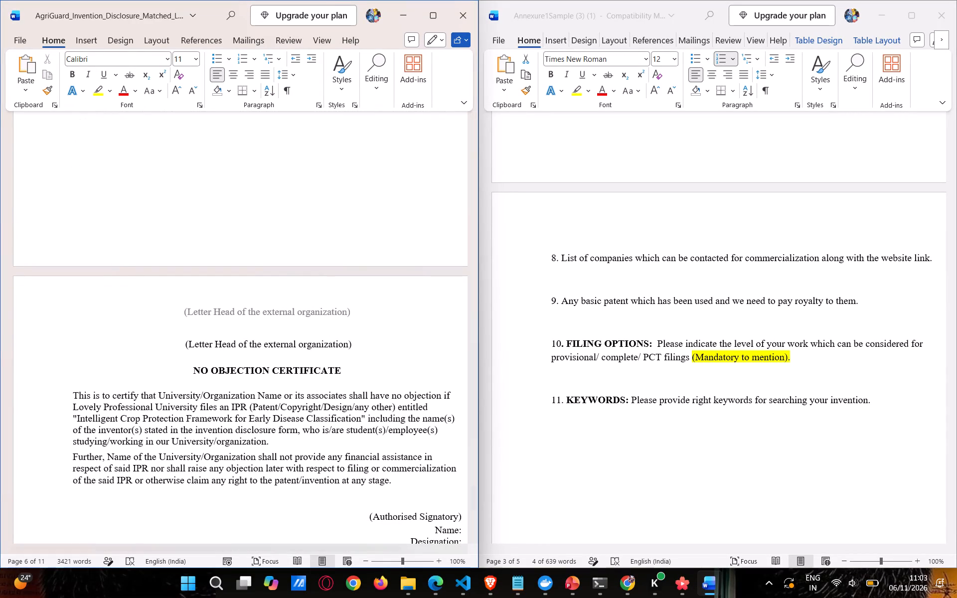
Compare sections 8 to 11 of the sample form with AgriGuard's filing options, keywords, pre-submission checklist and No Objection Certificate.
scroll(574, 389, "down", 5)
scroll(315, 353, "up", 3)
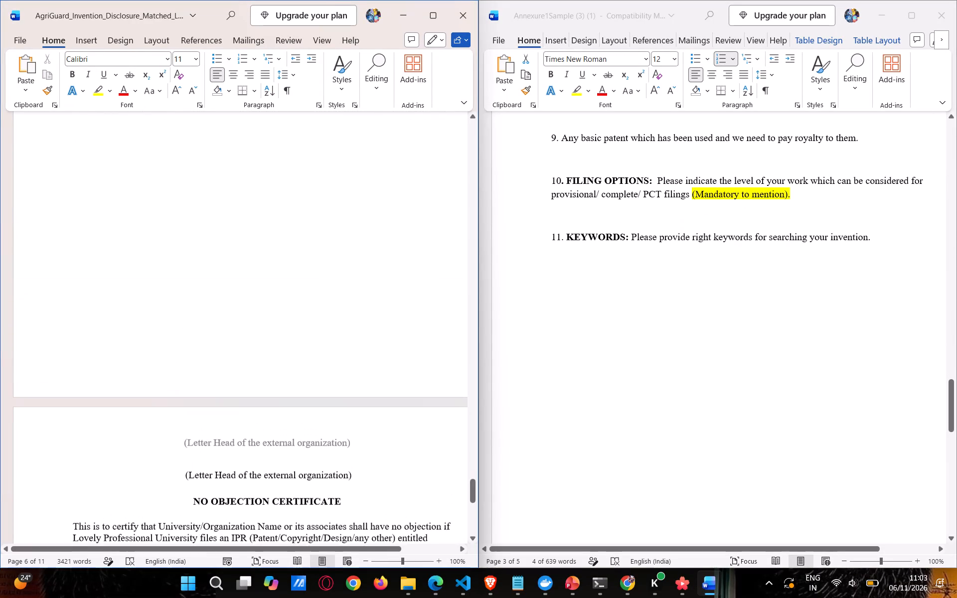
scroll(315, 353, "up", 10)
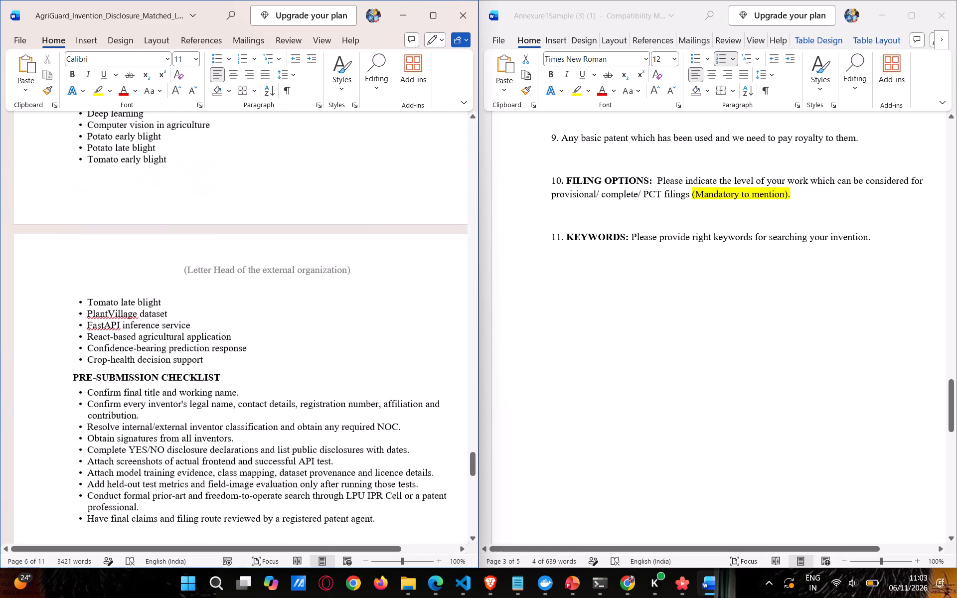
scroll(315, 353, "up", 3)
scroll(315, 353, "down", 4)
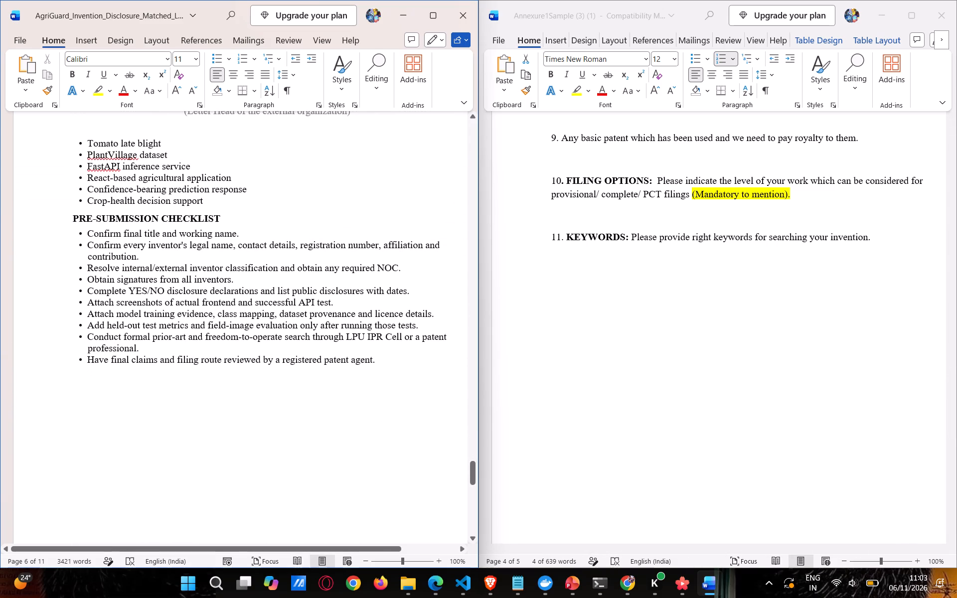
scroll(206, 322, "down", 3)
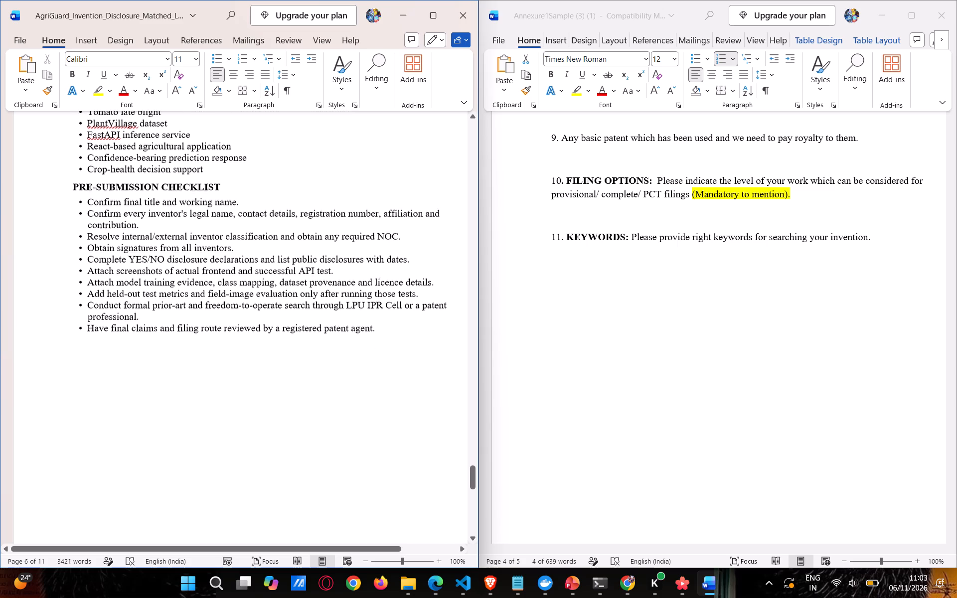
scroll(206, 322, "down", 6)
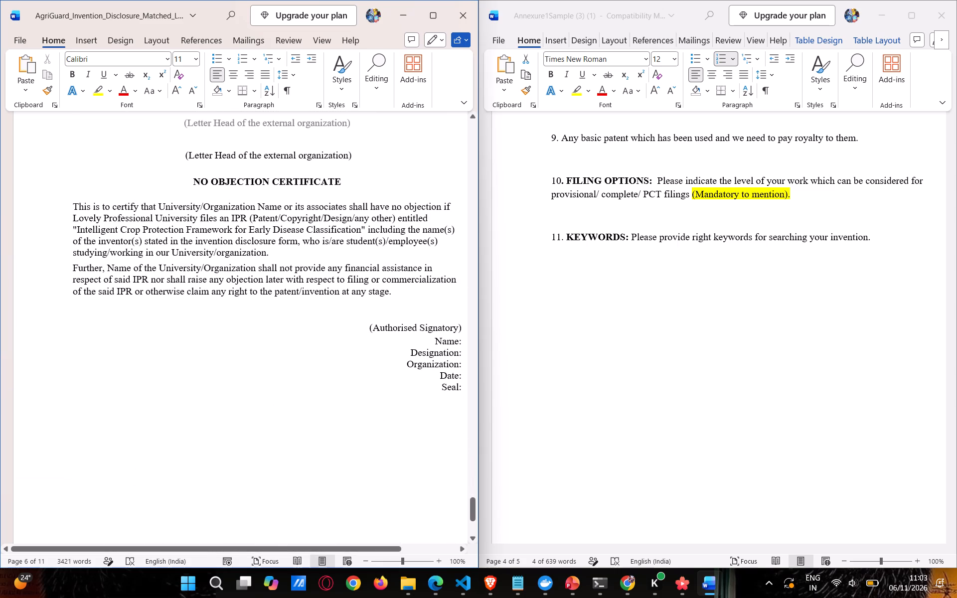
scroll(395, 349, "left", 4)
scroll(395, 349, "right", 4)
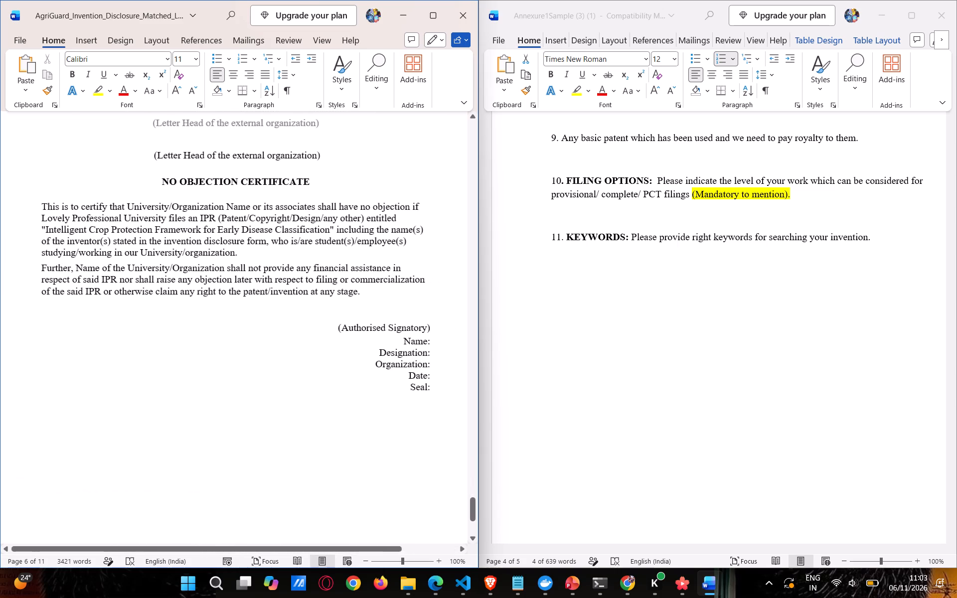
scroll(752, 346, "left", 2)
scroll(752, 346, "right", 3)
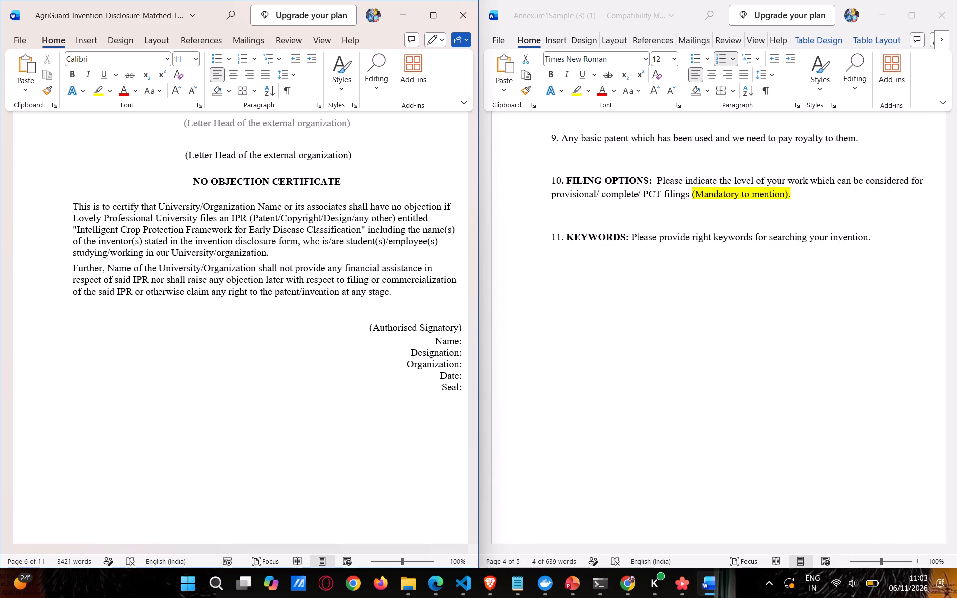
scroll(752, 346, "up", 7)
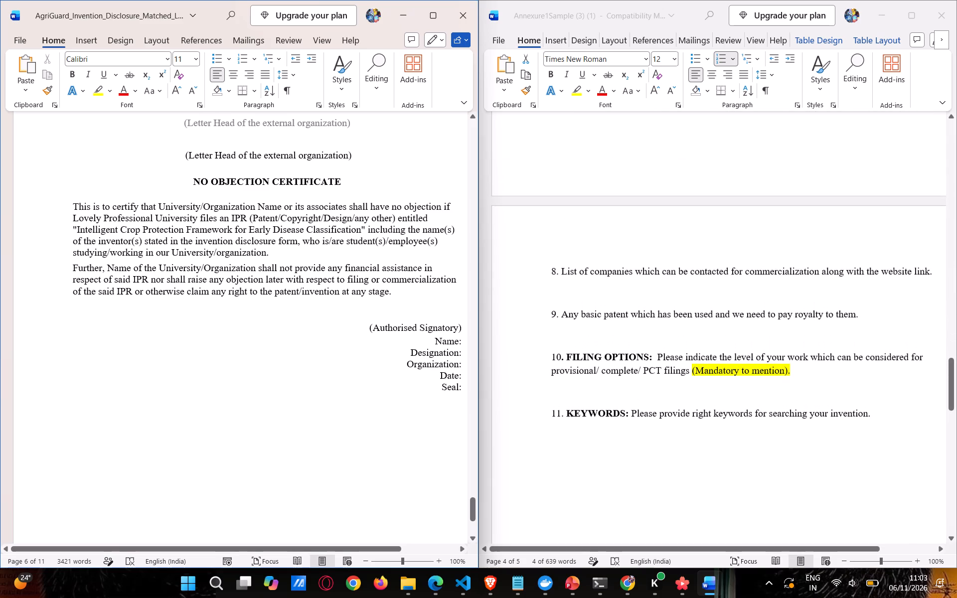
scroll(299, 272, "up", 13)
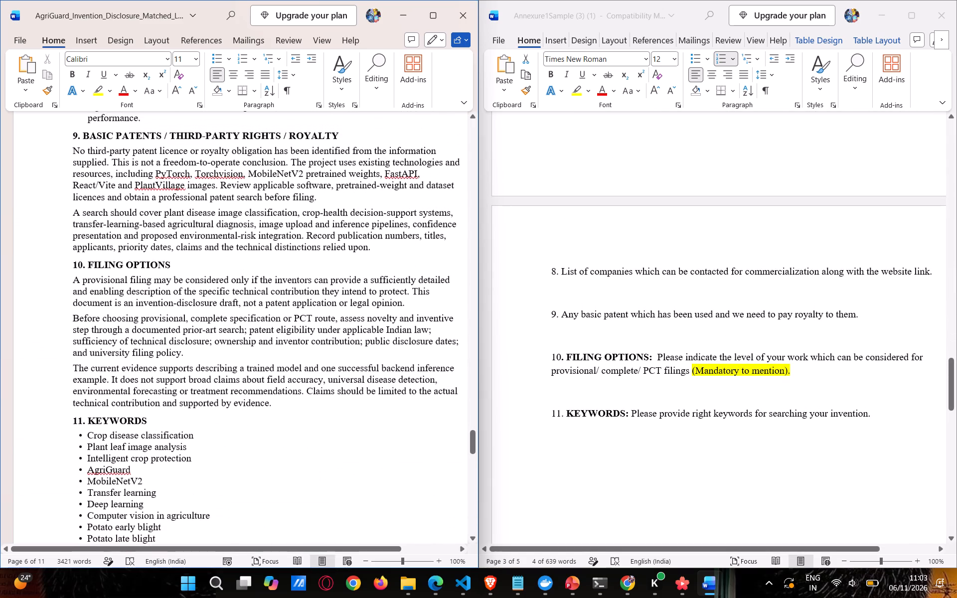
scroll(299, 272, "down", 3)
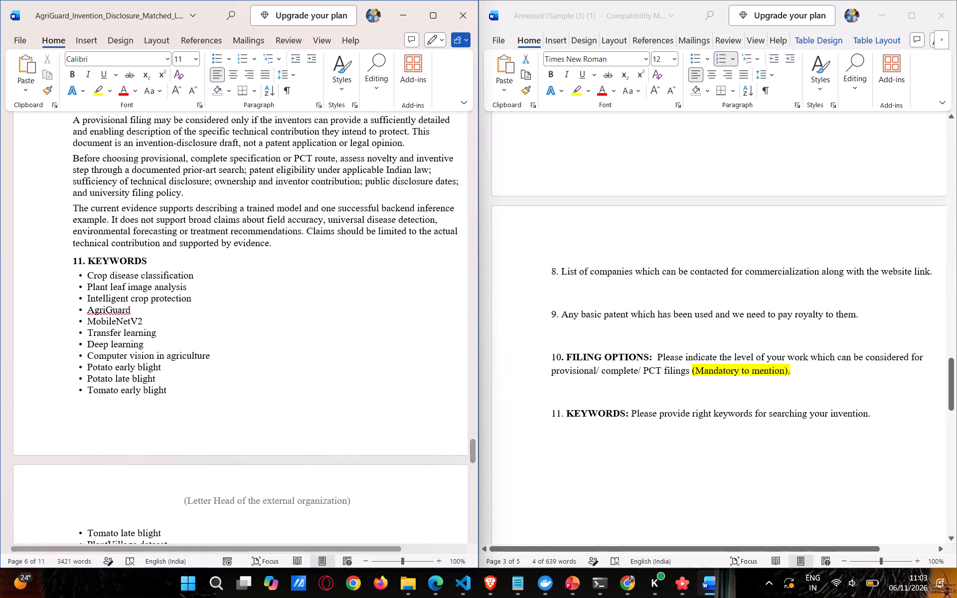
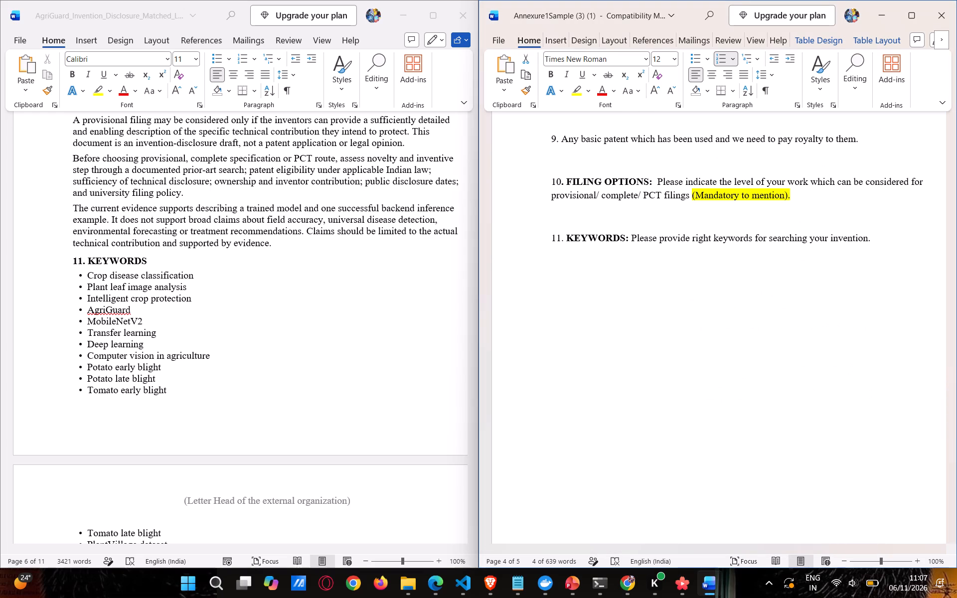
scroll(436, 294, "up", 6)
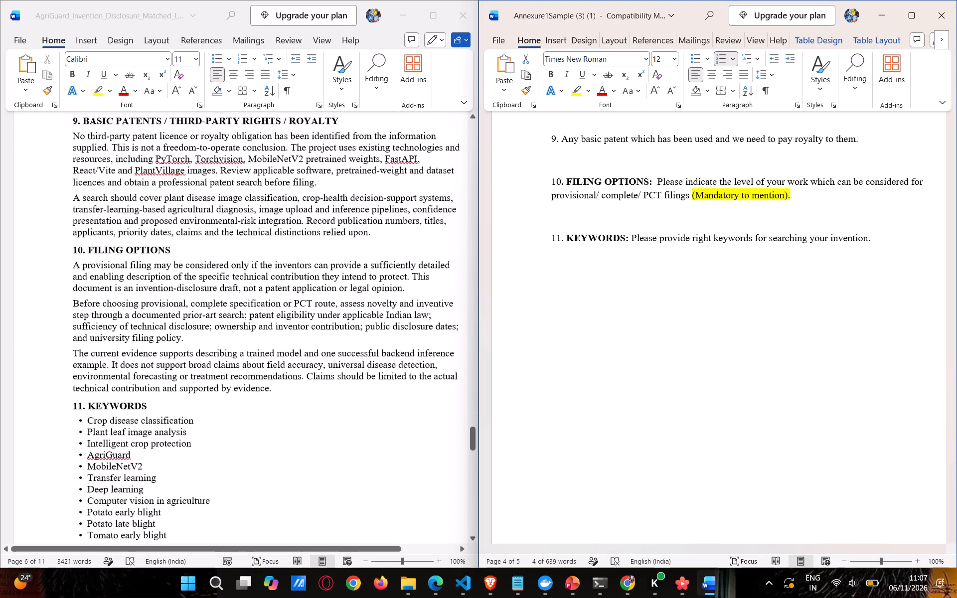
scroll(436, 294, "up", 3)
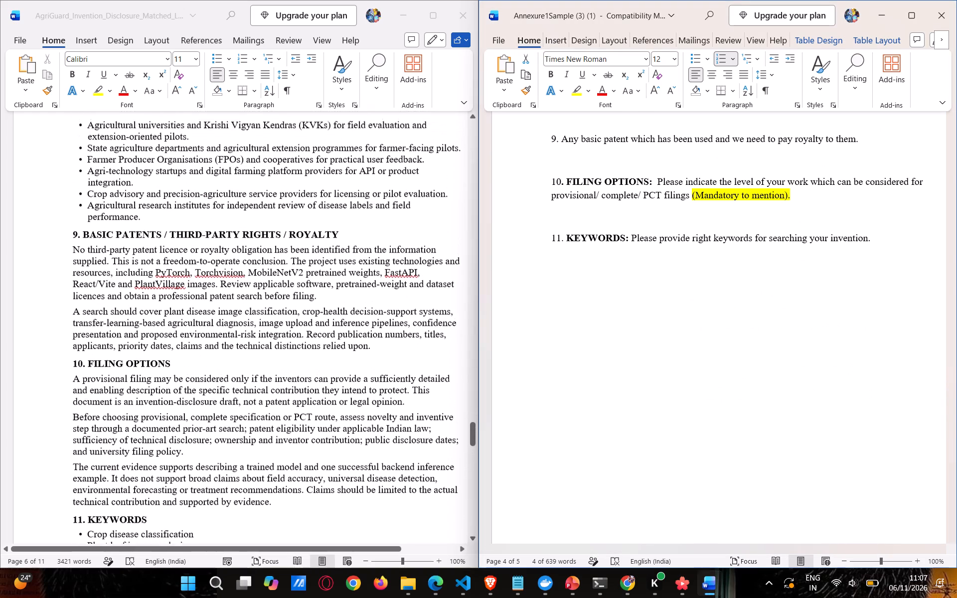
scroll(436, 294, "up", 9)
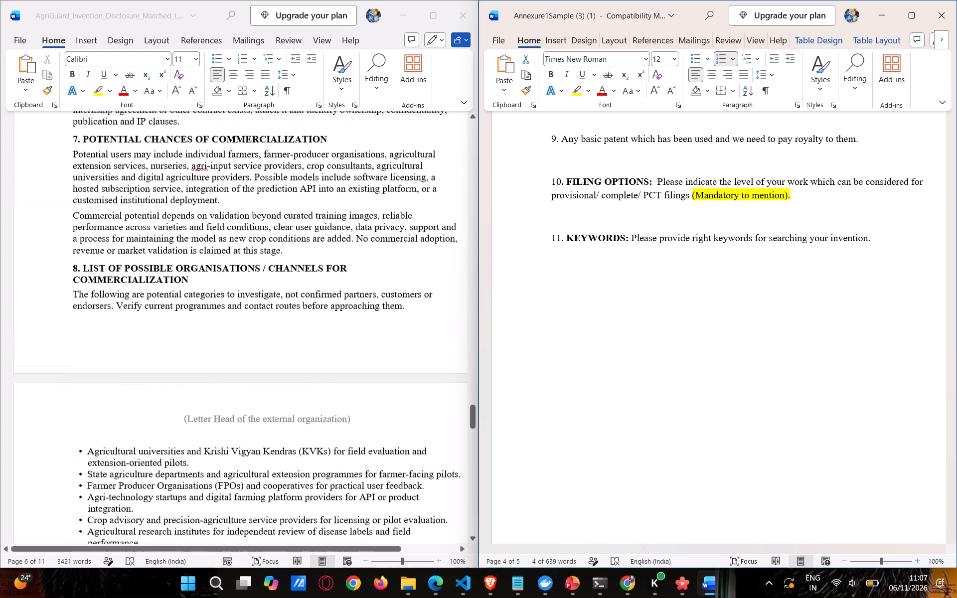
scroll(436, 294, "up", 11)
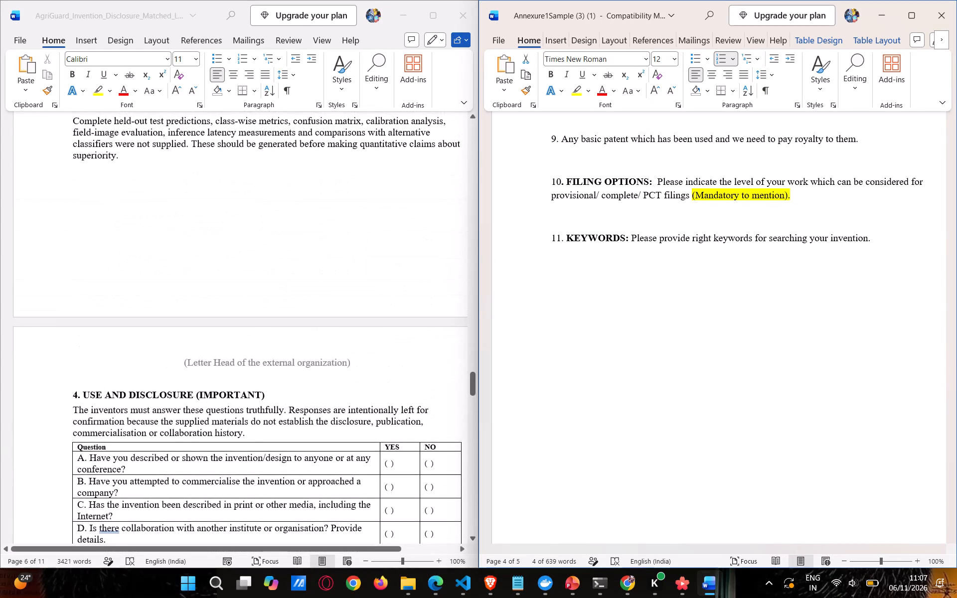
scroll(436, 294, "up", 12)
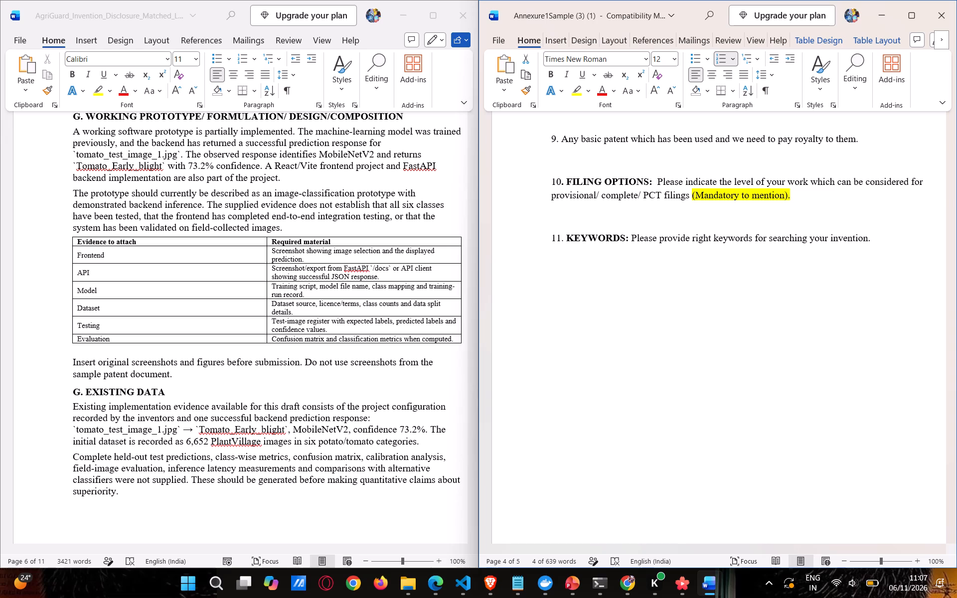
scroll(371, 335, "up", 1)
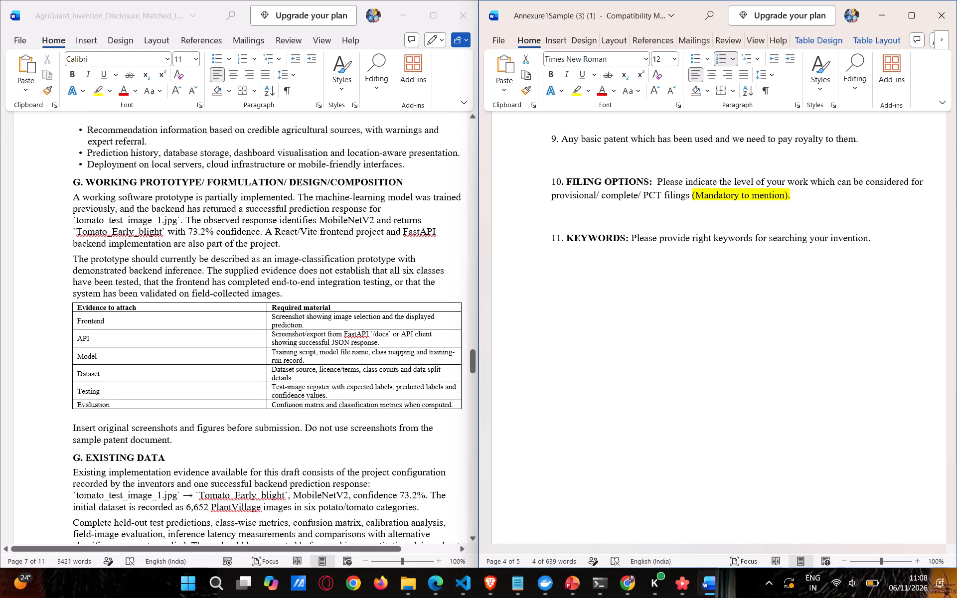
scroll(295, 234, "up", 2)
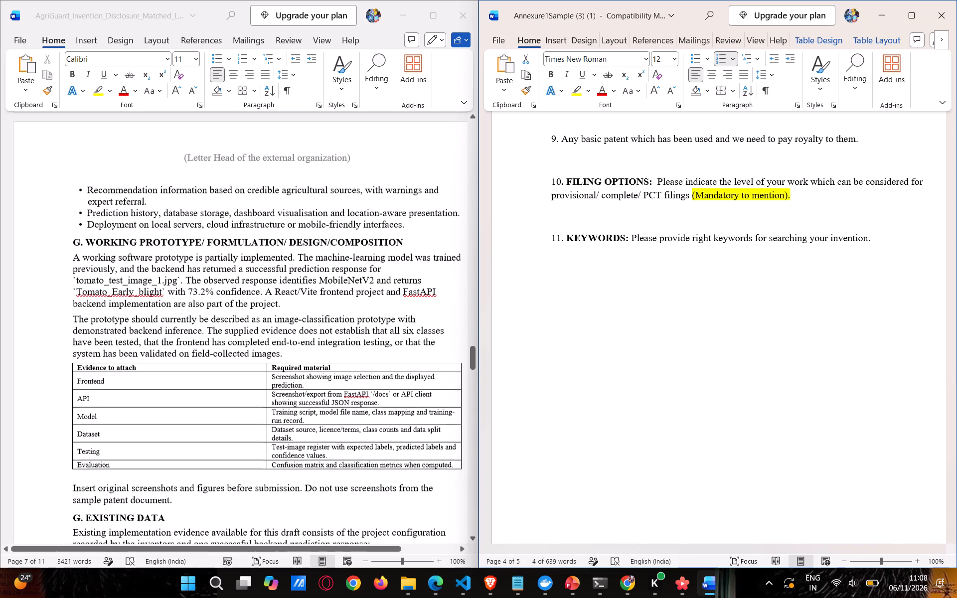
scroll(295, 234, "up", 6)
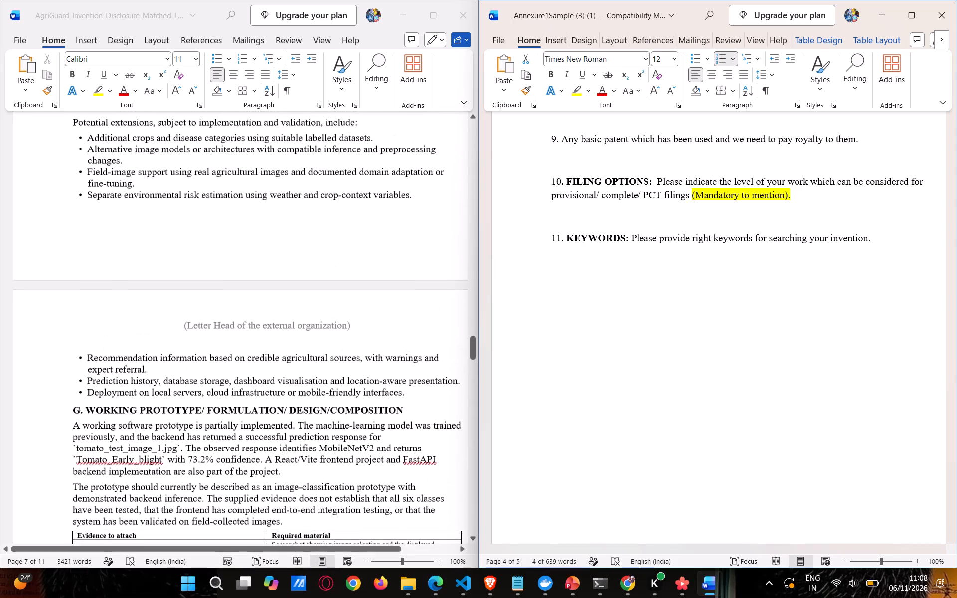
Review the earlier AgriGuard sections, from the processing workflow and state-of-the-art tables back to the title and inventor details.
scroll(295, 234, "up", 18)
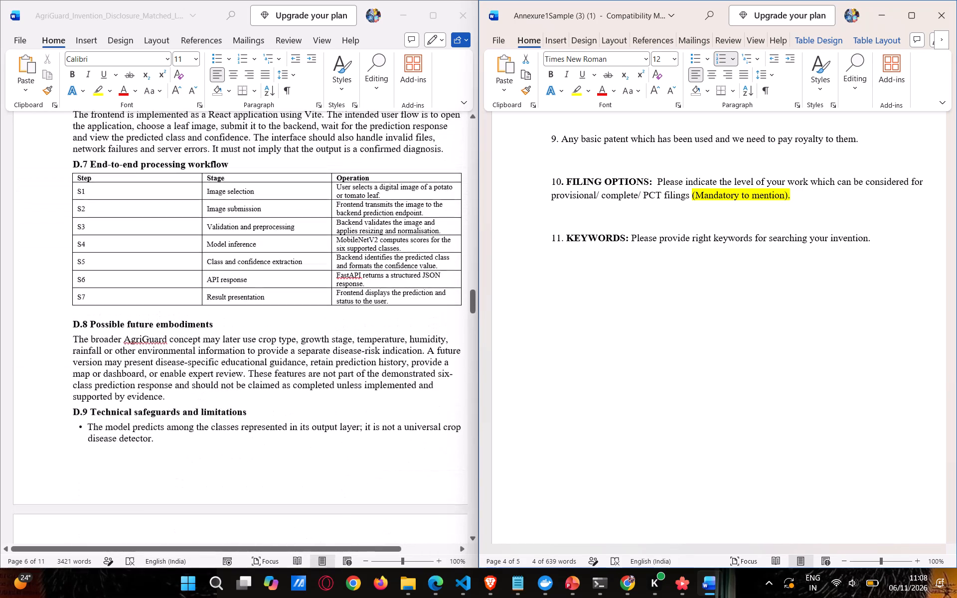
scroll(295, 234, "up", 9)
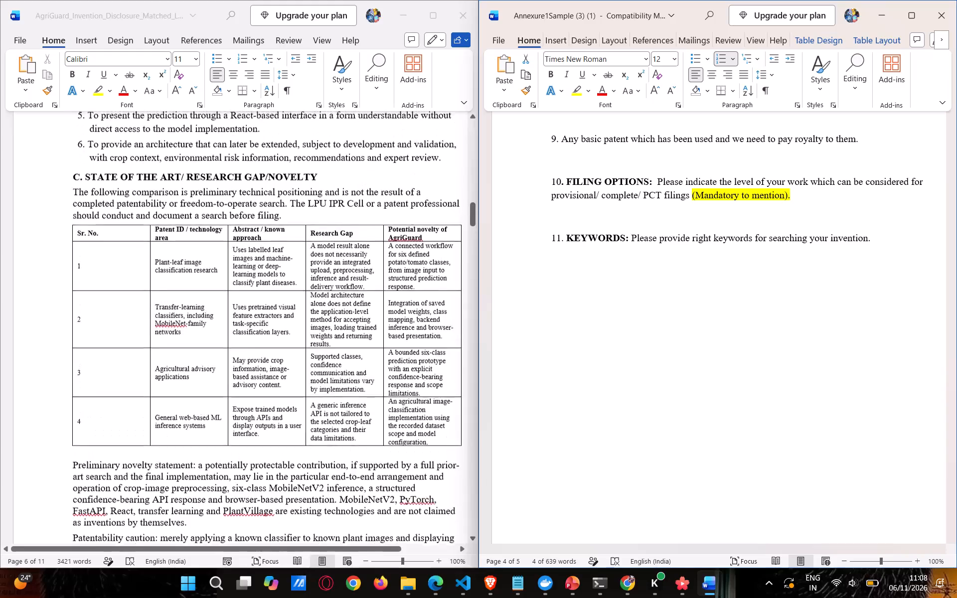
scroll(295, 234, "up", 19)
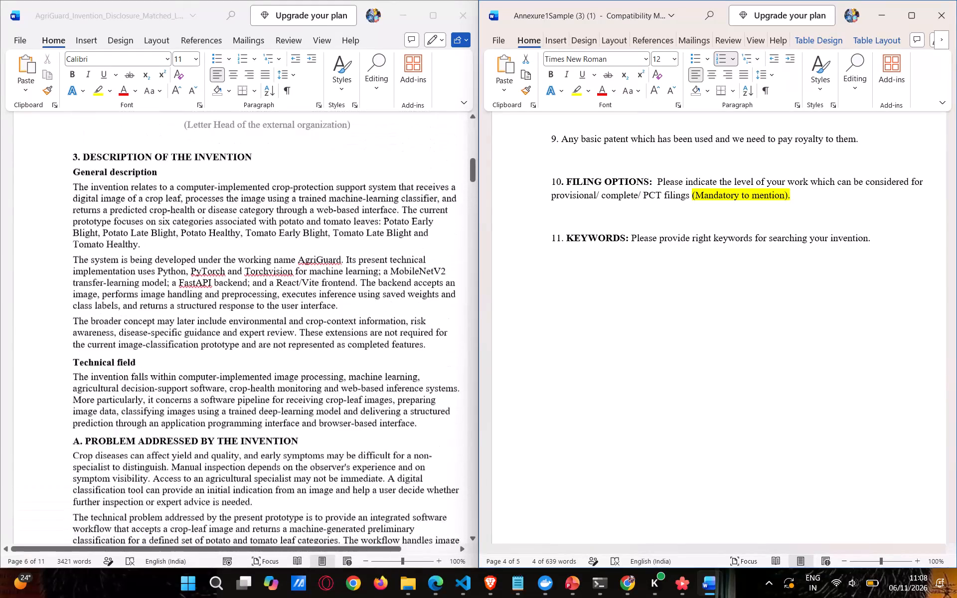
scroll(295, 234, "up", 10)
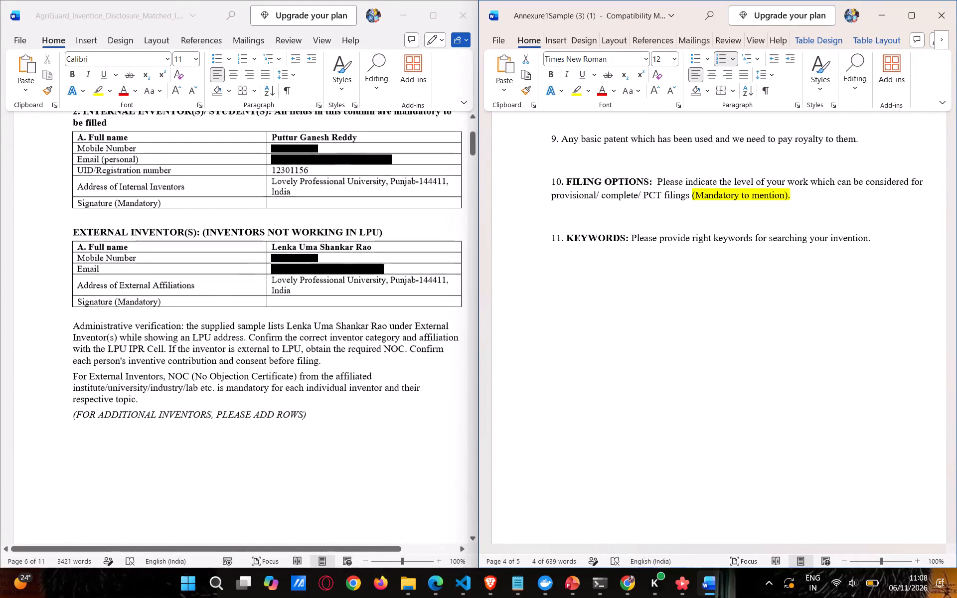
scroll(159, 16, "up", 3)
scroll(275, 214, "up", 4)
scroll(275, 214, "down", 1)
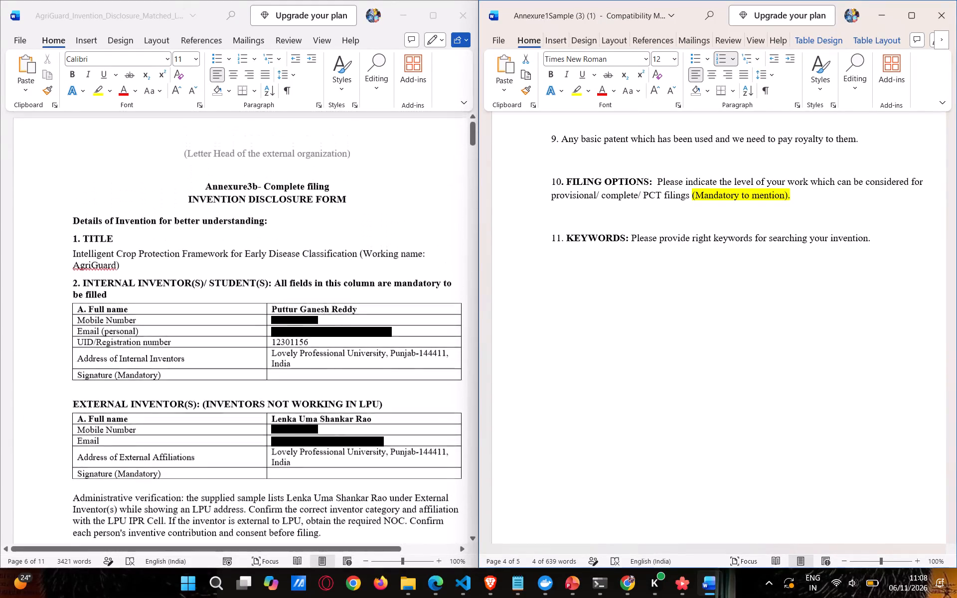
scroll(275, 214, "down", 1)
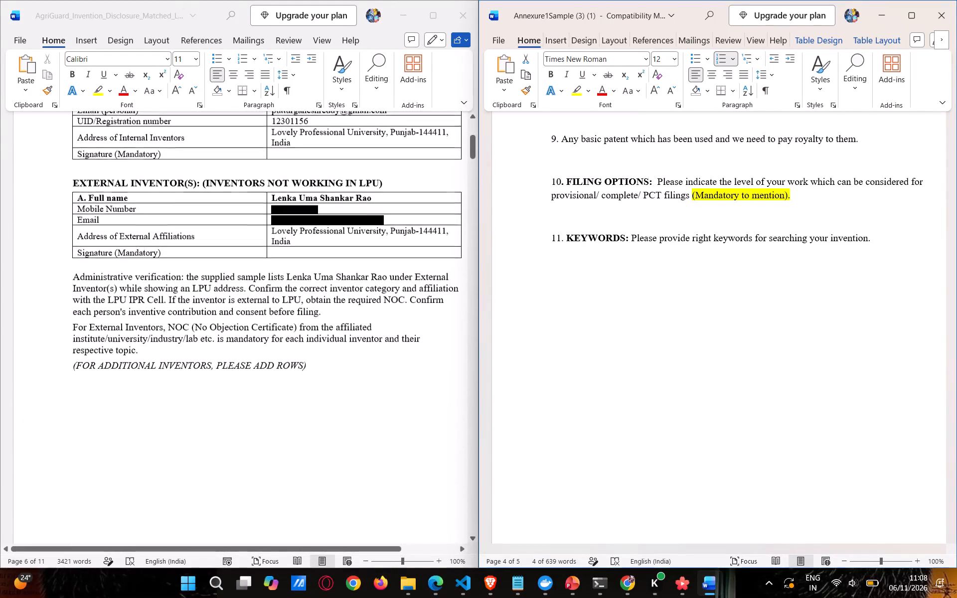
scroll(275, 214, "up", 3)
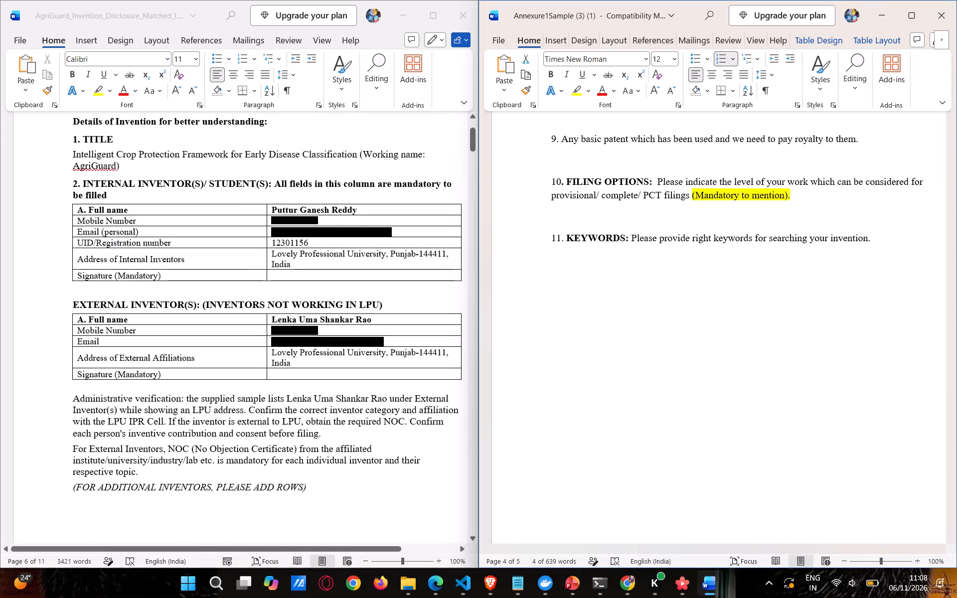
Compare the first page of the Annexure1Sample form with the AgriGuard title and inventor tables.
scroll(584, 244, "up", 9)
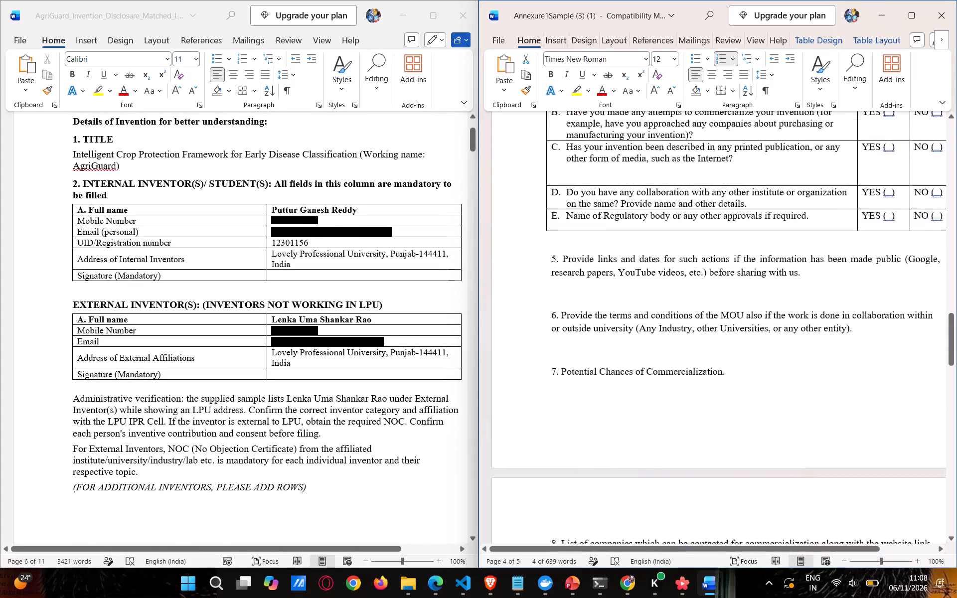
scroll(584, 244, "up", 8)
scroll(584, 244, "down", 2)
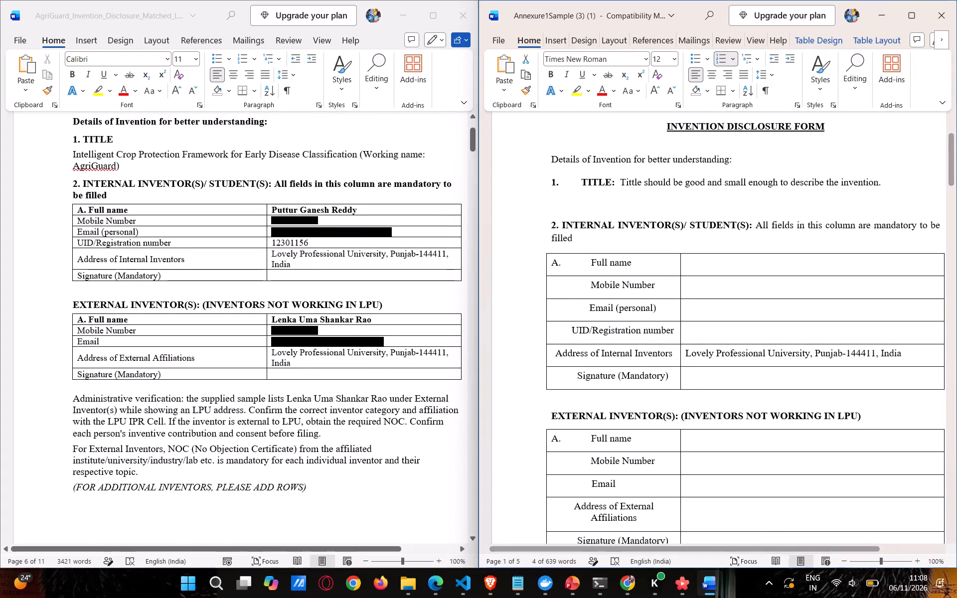
scroll(468, 245, "up", 3)
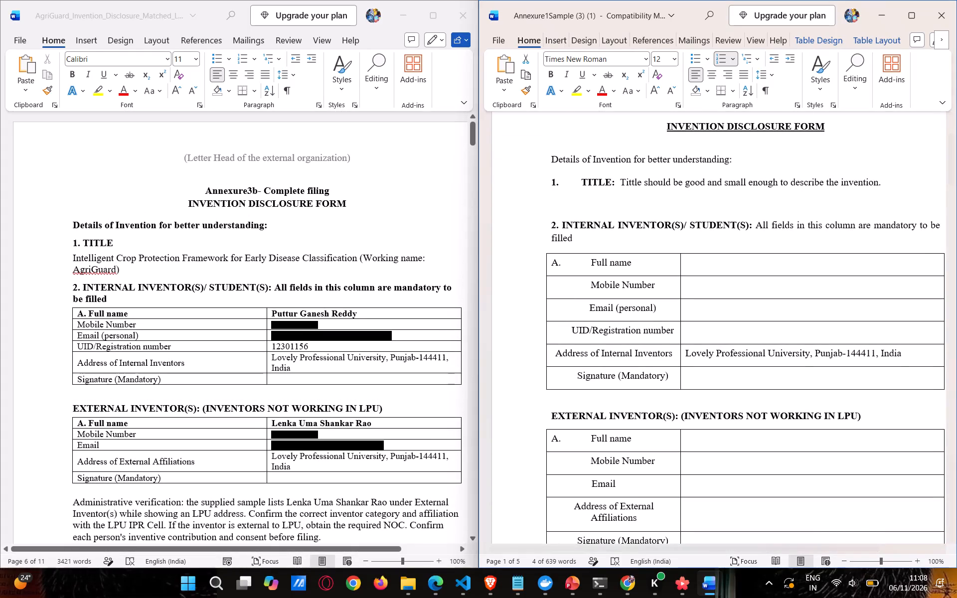
Insert a blank line between the AgriGuard title text and the internal inventors heading.
left_click(176, 272)
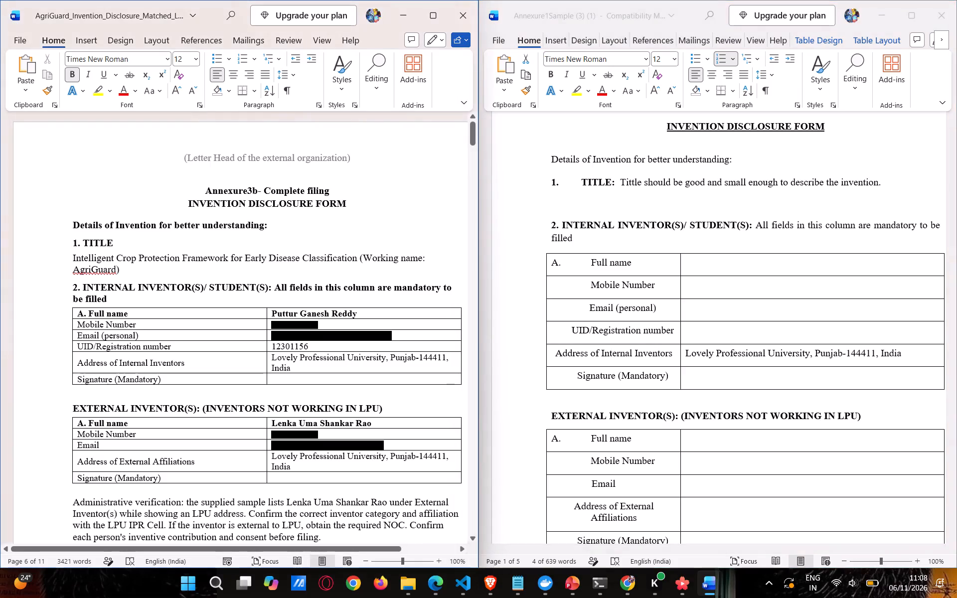
left_click(166, 272)
key("Return")
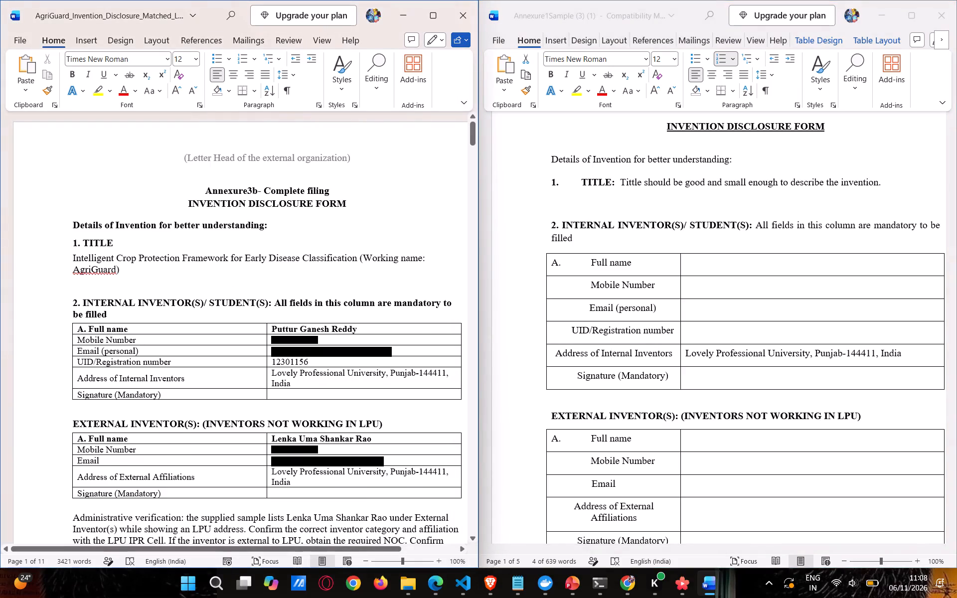
Delete "All fields in this column are mandatory to be filled" from the AgriGuard internal inventors heading and add a blank line below it.
left_click(147, 313)
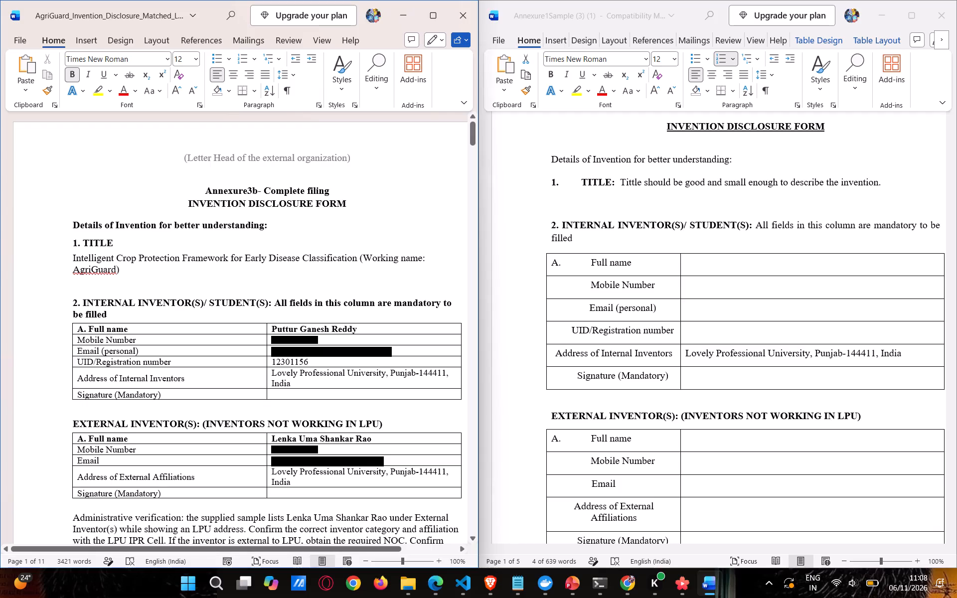
left_click_drag(275, 304, 234, 317)
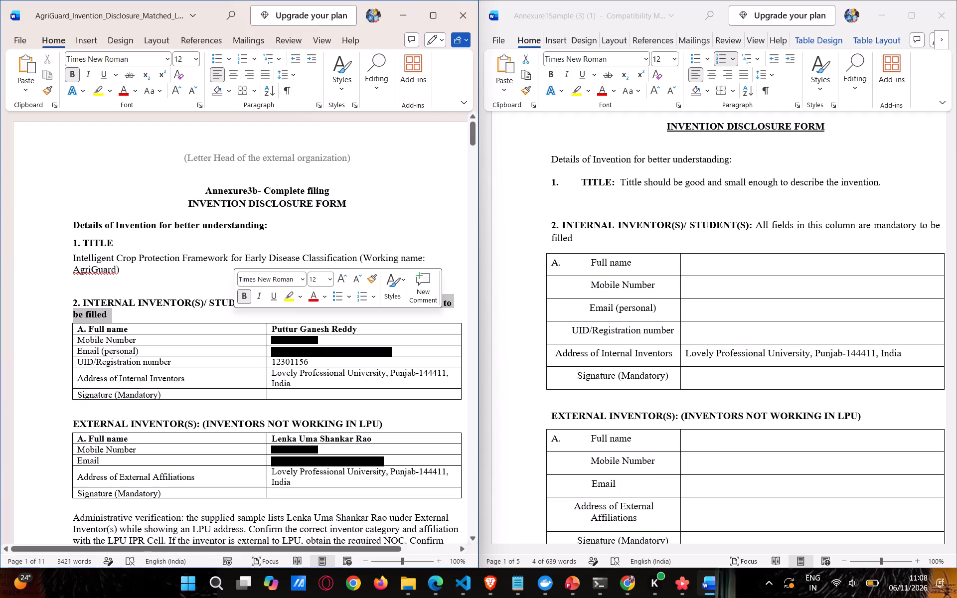
key("BackSpace")
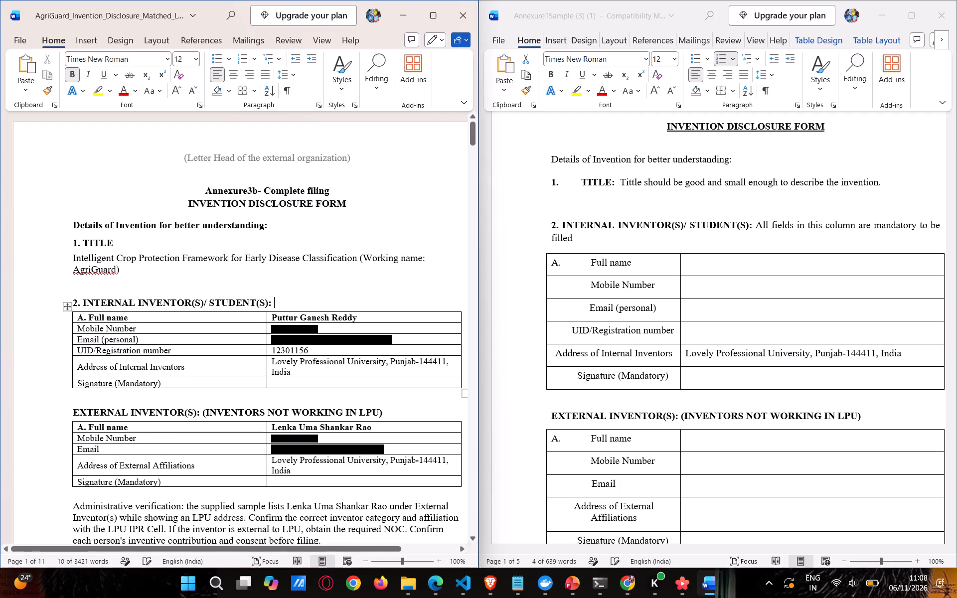
key("Return")
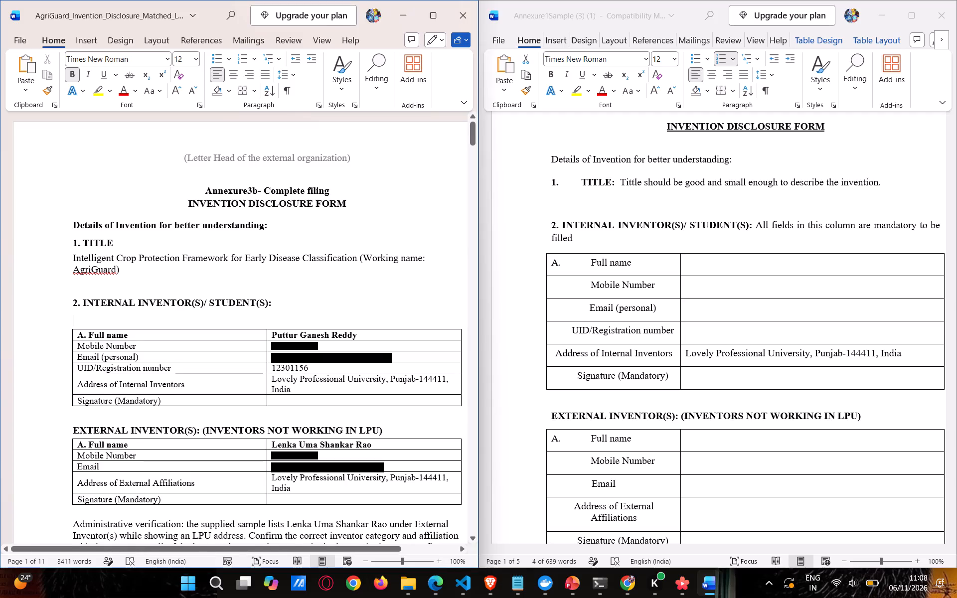
Switch to Patent.pdf in Edge and examine how its title, internal inventor tables and signature rows are laid out on the opening pages.
scroll(411, 433, "down", 3)
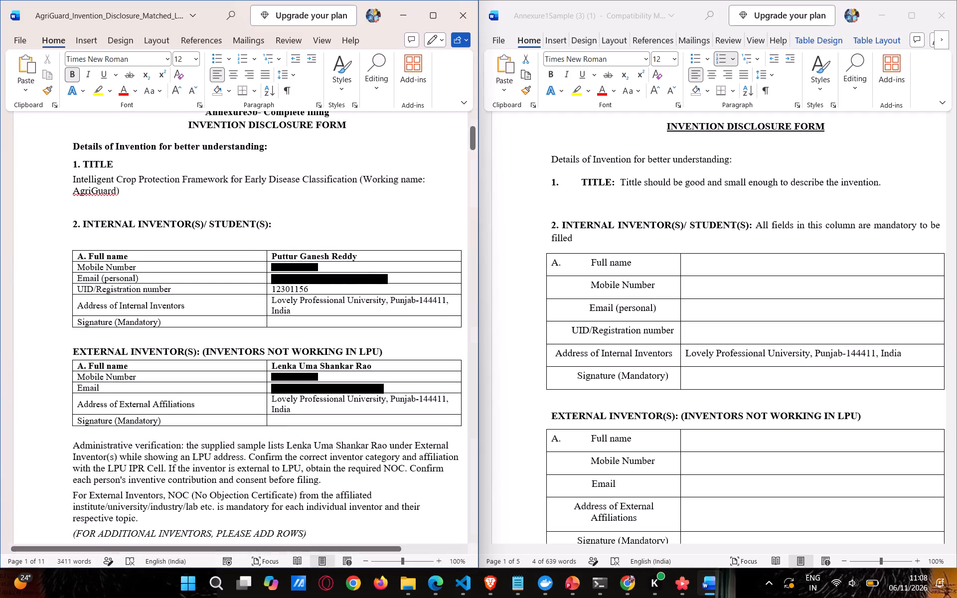
left_click(441, 579)
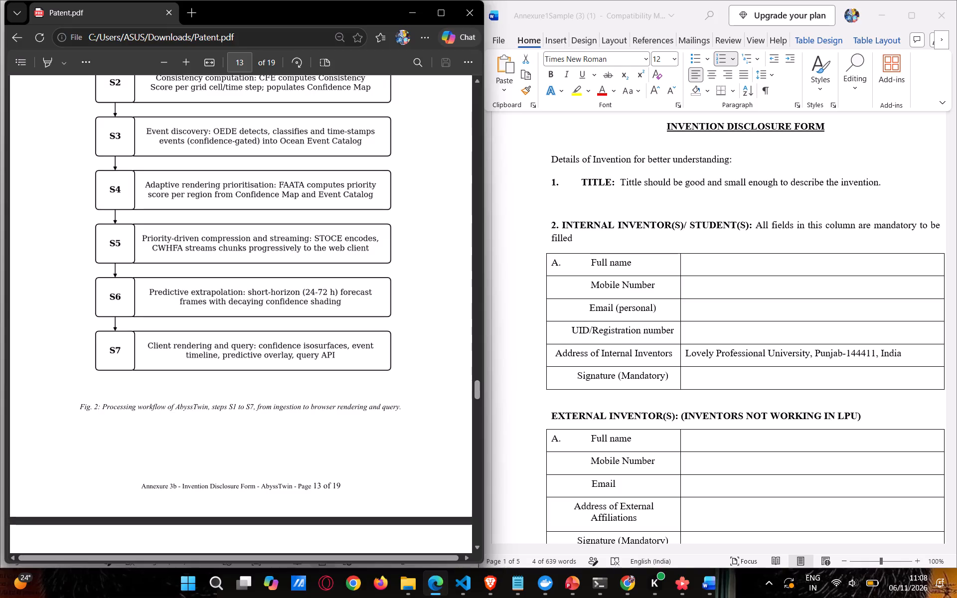
scroll(253, 200, "up", 20)
scroll(253, 200, "up", 20)
scroll(253, 200, "up", 5)
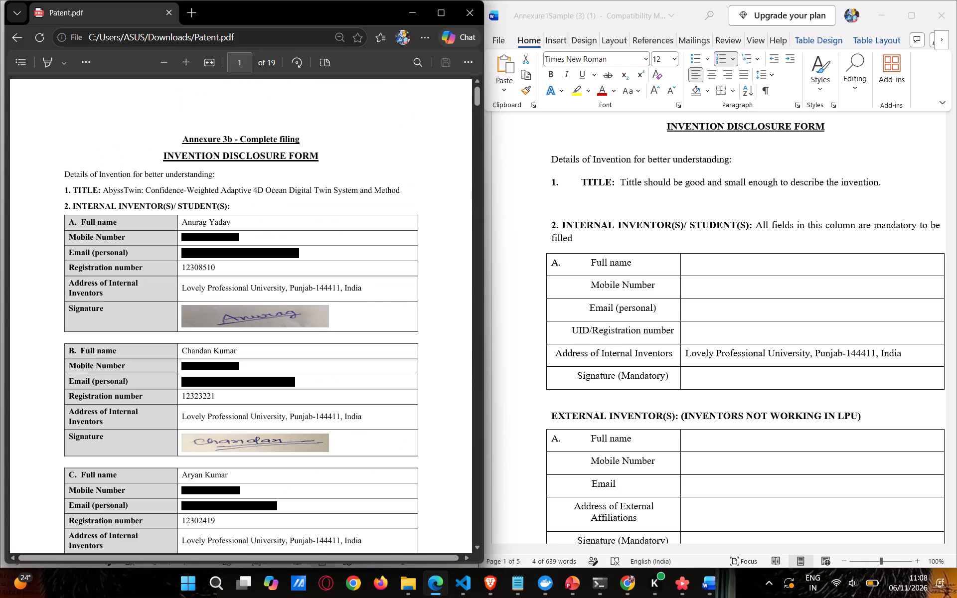
scroll(328, 292, "down", 2)
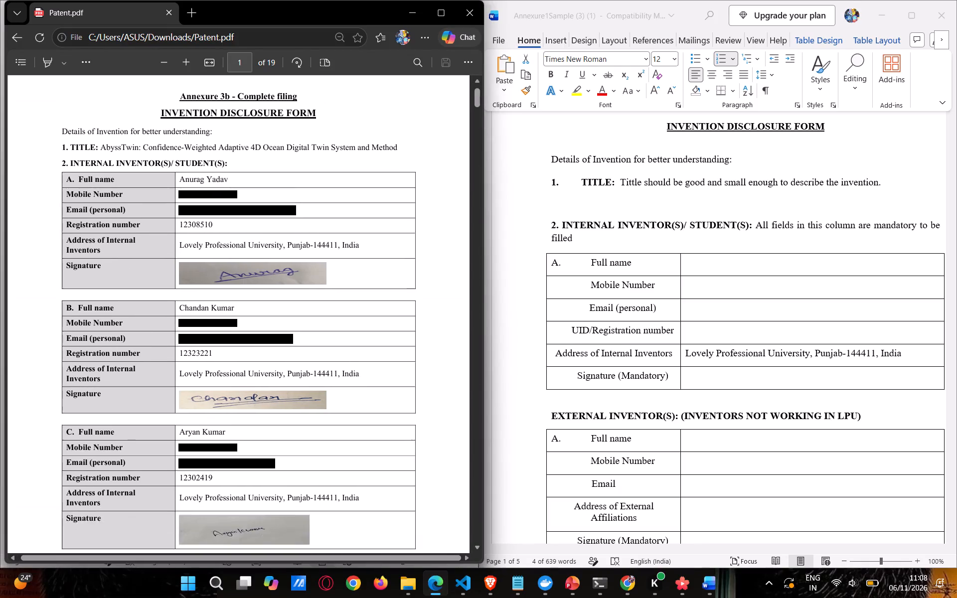
scroll(328, 292, "down", 10)
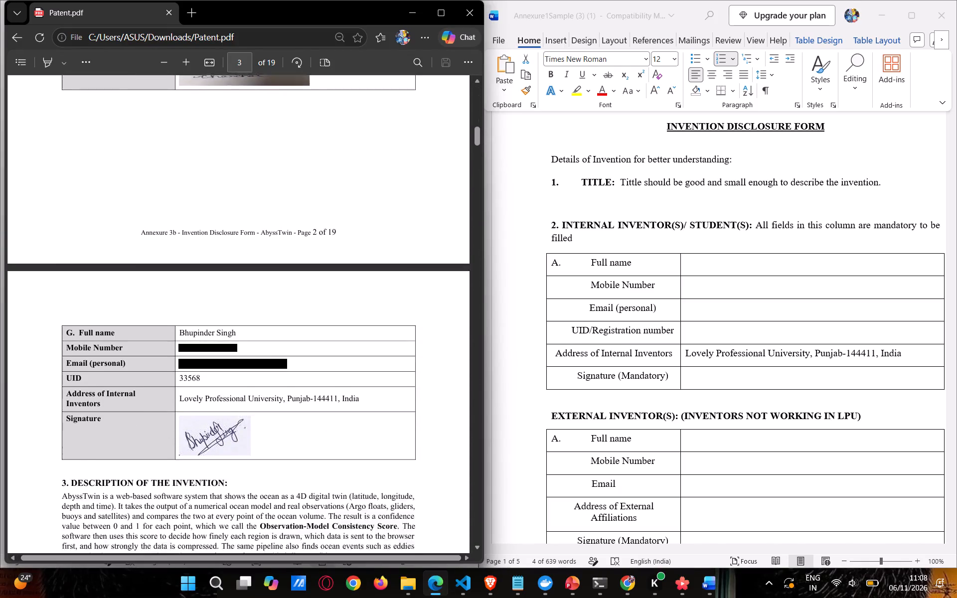
scroll(328, 292, "down", 1)
scroll(328, 292, "up", 2)
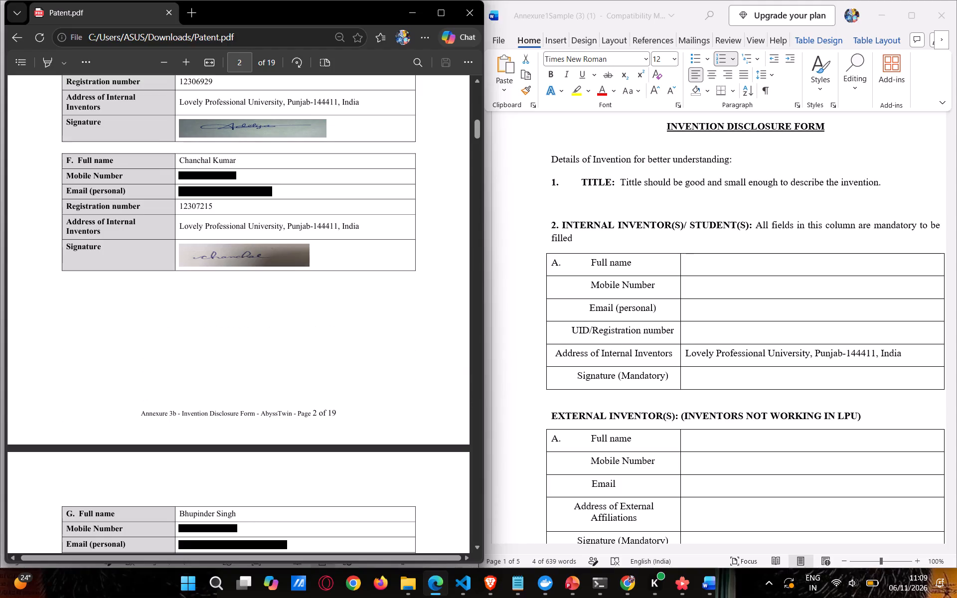
Return to the Word documents and set all text in the AgriGuard internal inventor table to font size 12, matching the sample form.
left_click(403, 12)
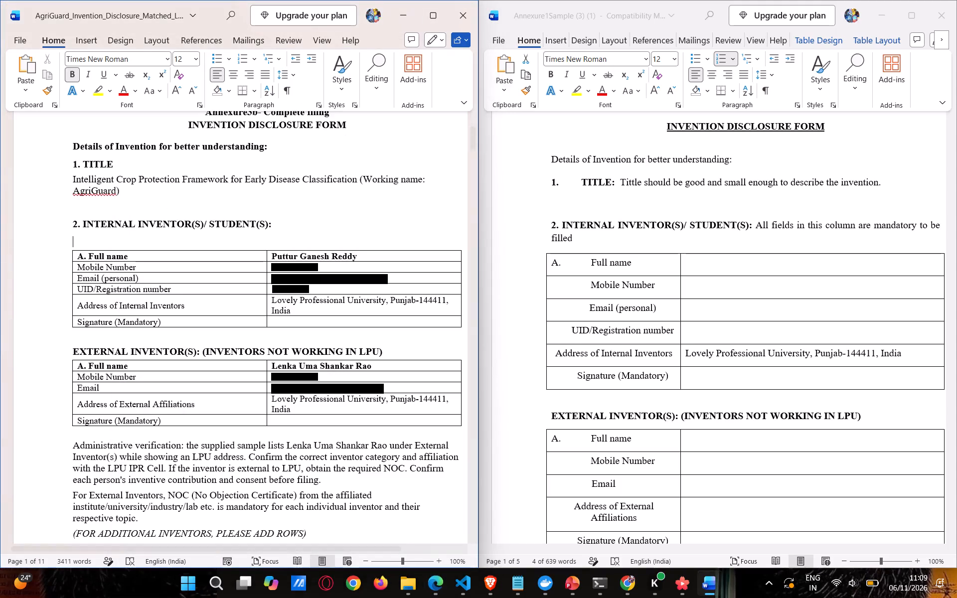
left_click_drag(592, 280, 621, 285)
left_click_drag(621, 285, 606, 286)
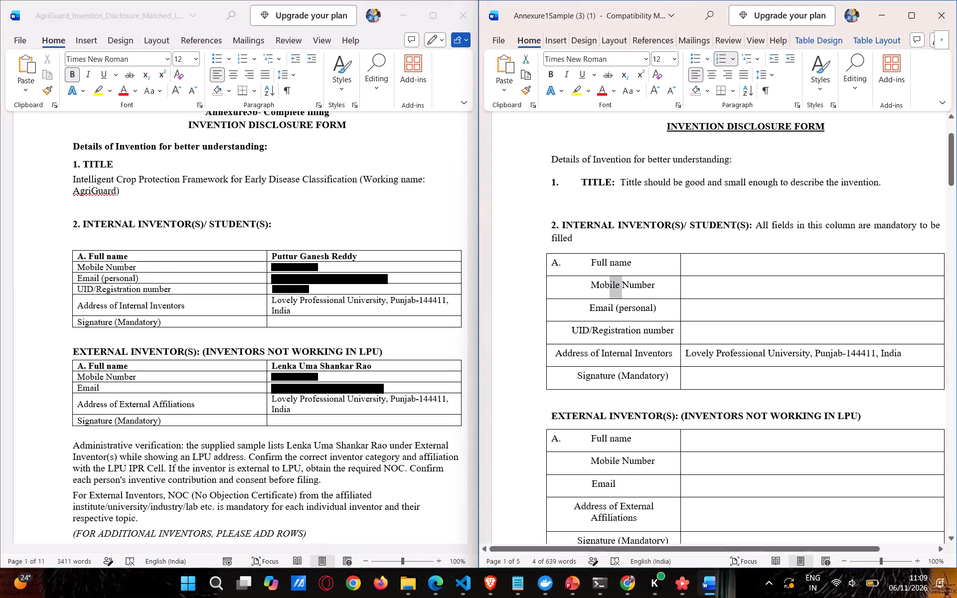
left_click_drag(606, 286, 605, 286)
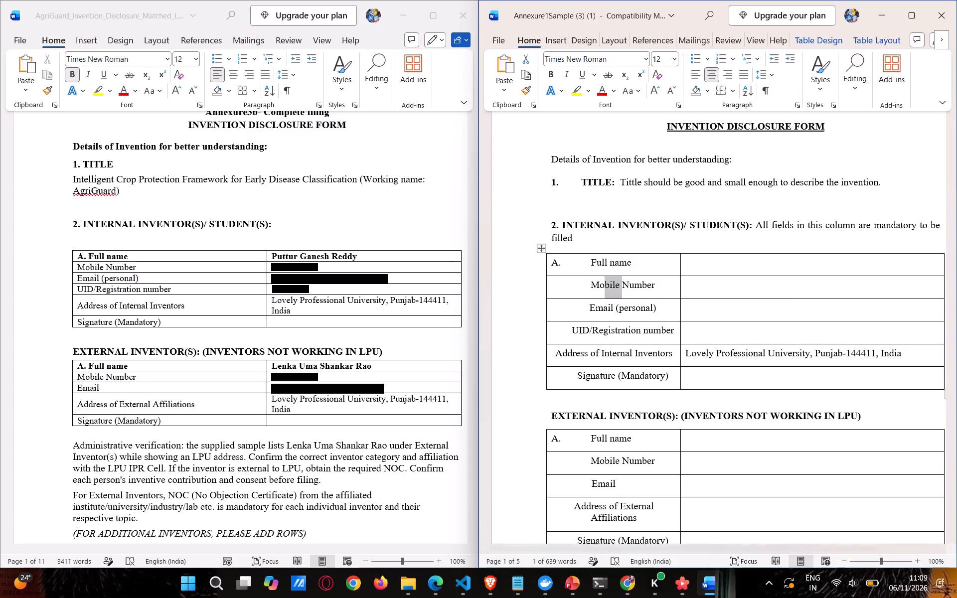
left_click(129, 267)
double_click(117, 266)
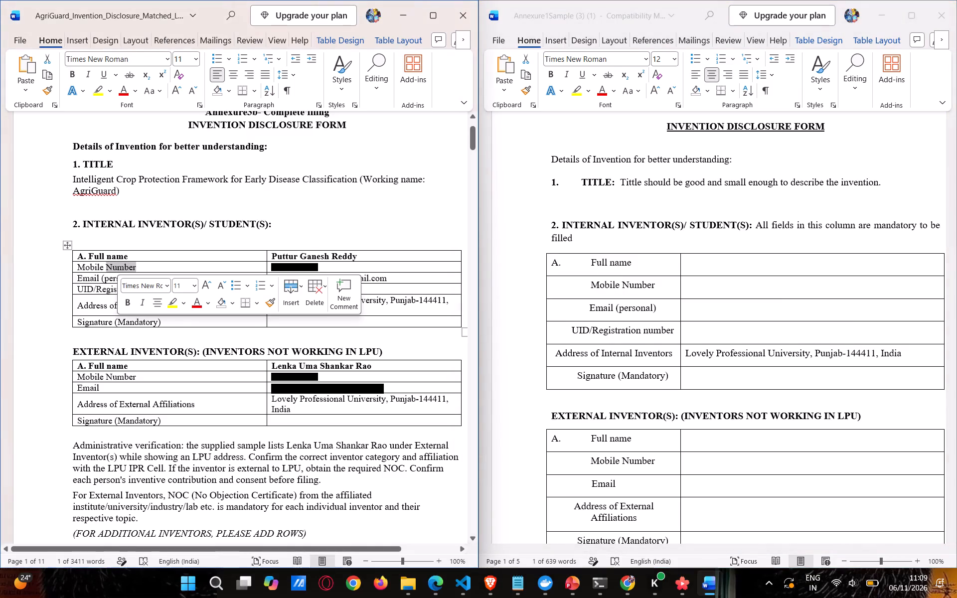
left_click(99, 271)
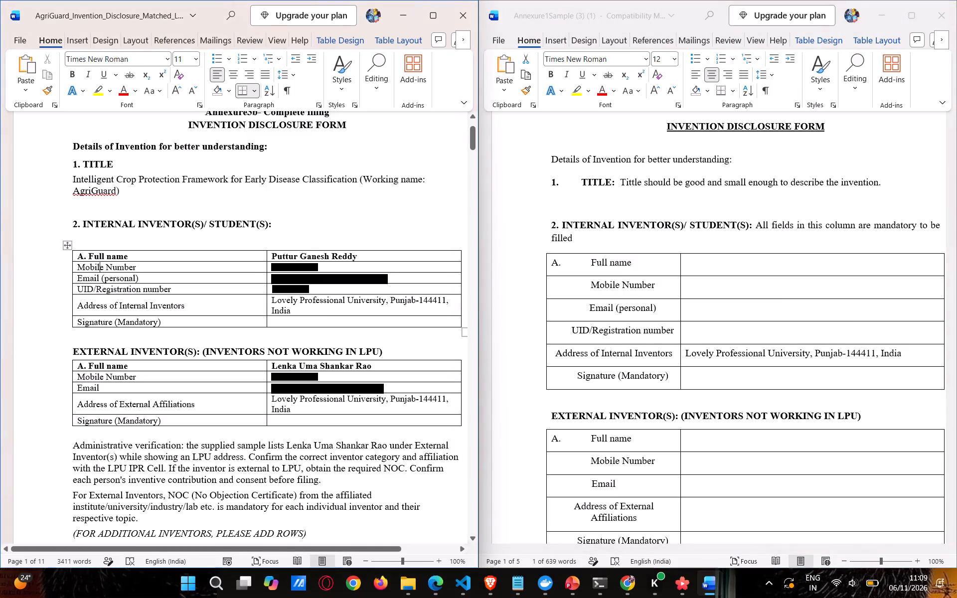
left_click(80, 257)
left_click_drag(77, 256, 190, 350)
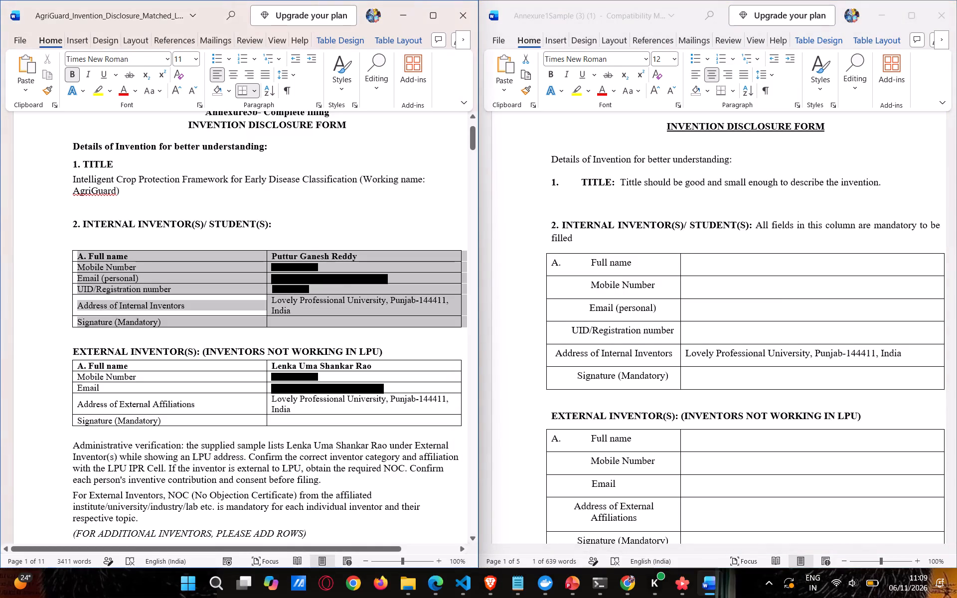
left_click_drag(190, 350, 350, 324)
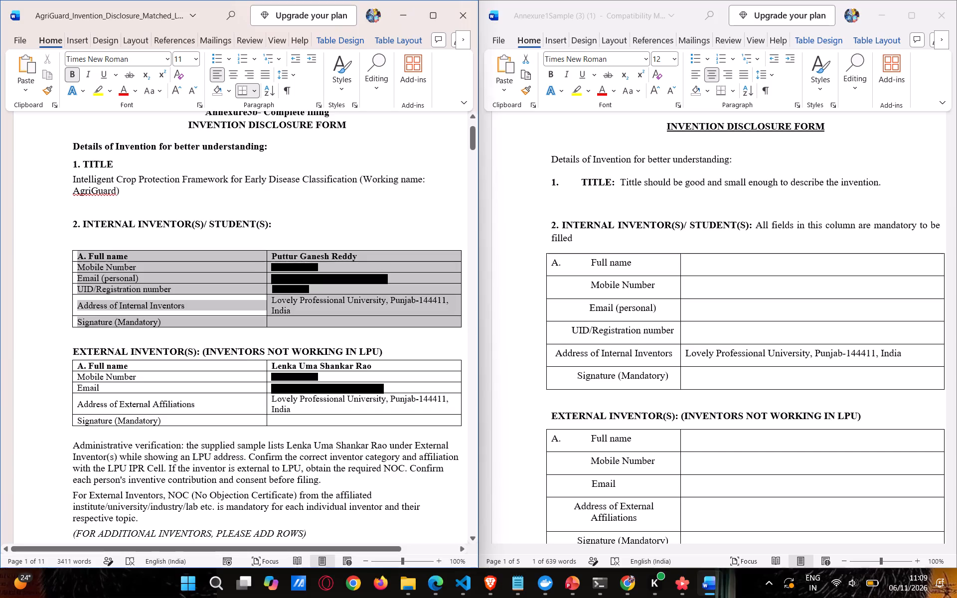
left_click_drag(350, 324, 348, 324)
left_click(415, 283)
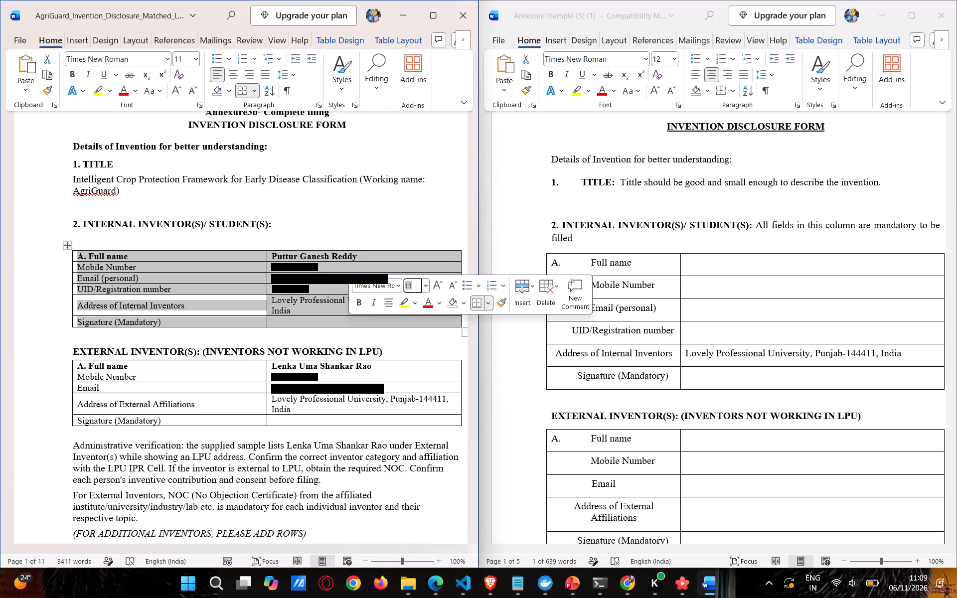
type("12")
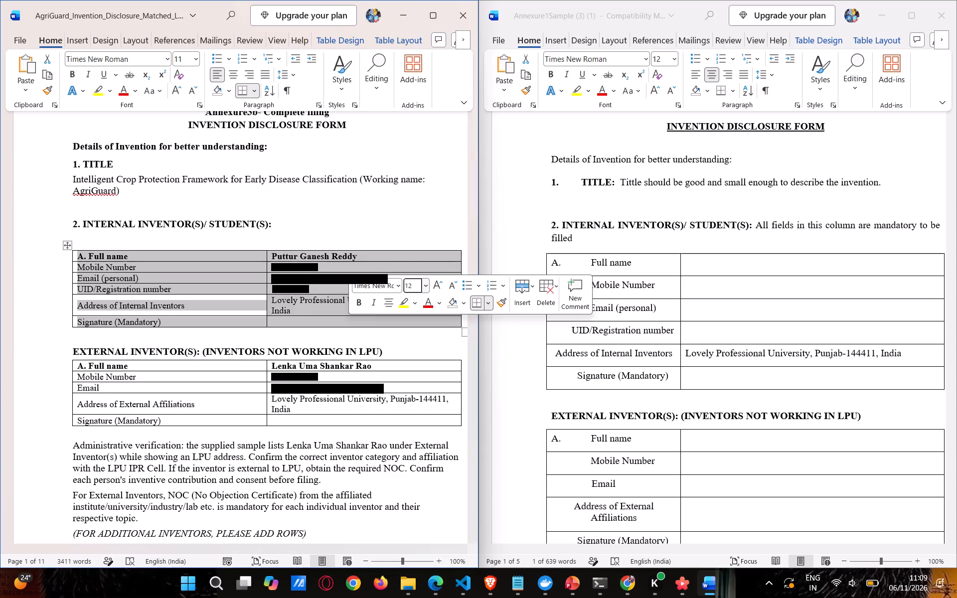
key("Return")
left_click(302, 295)
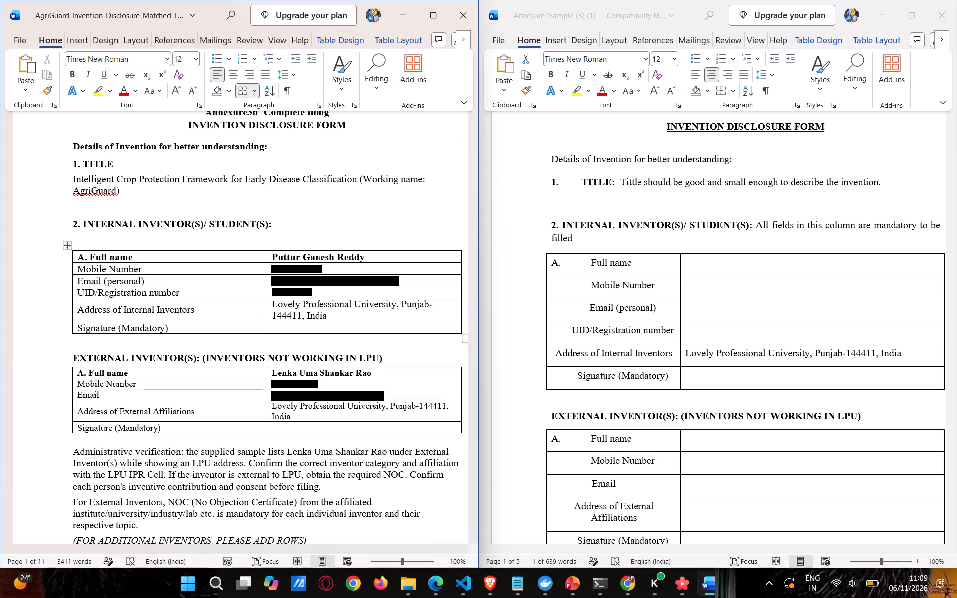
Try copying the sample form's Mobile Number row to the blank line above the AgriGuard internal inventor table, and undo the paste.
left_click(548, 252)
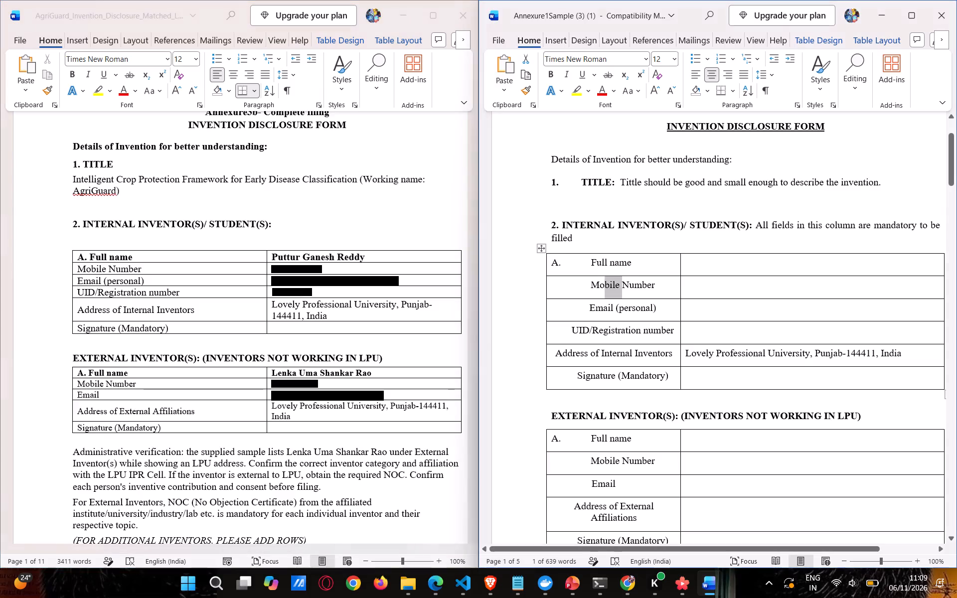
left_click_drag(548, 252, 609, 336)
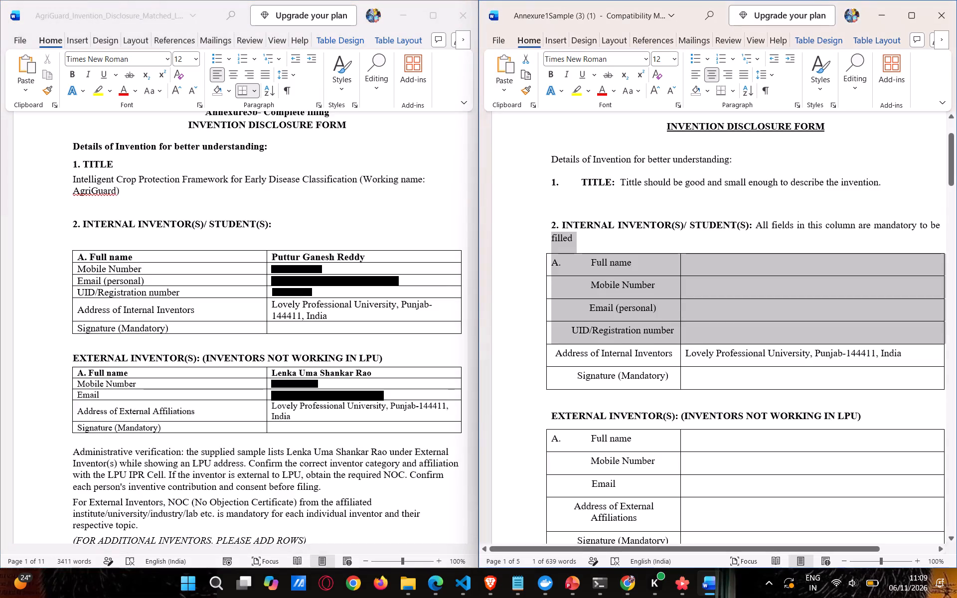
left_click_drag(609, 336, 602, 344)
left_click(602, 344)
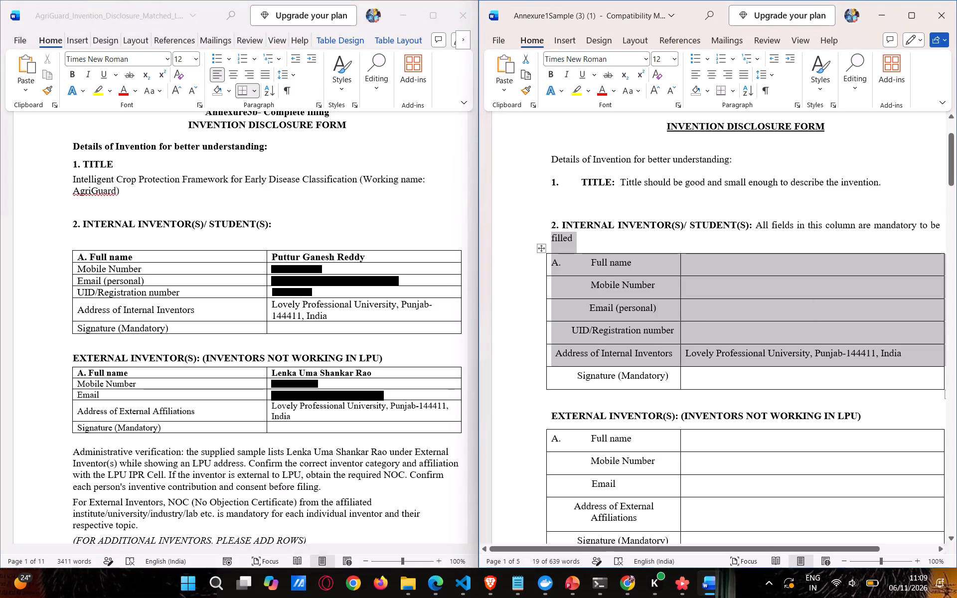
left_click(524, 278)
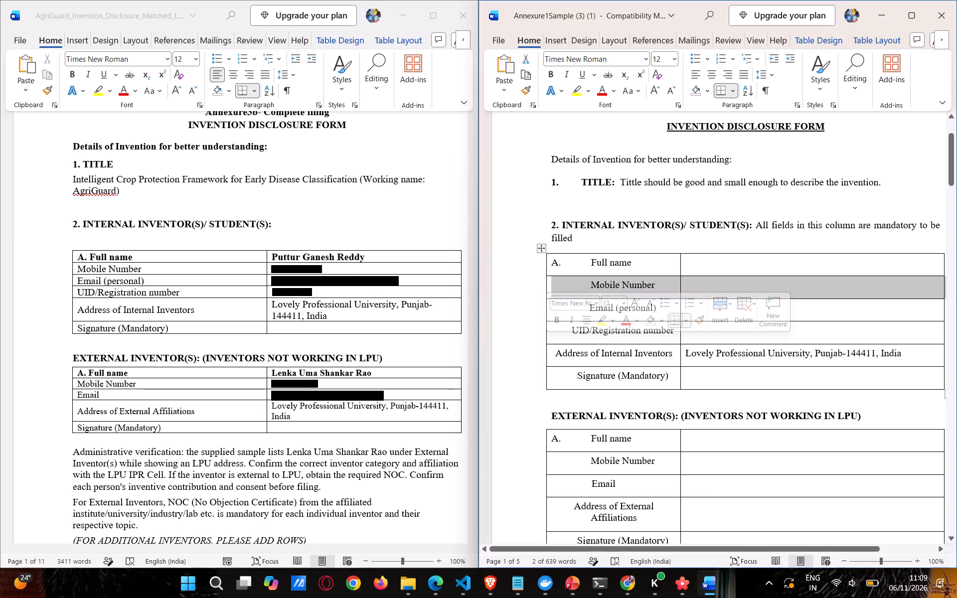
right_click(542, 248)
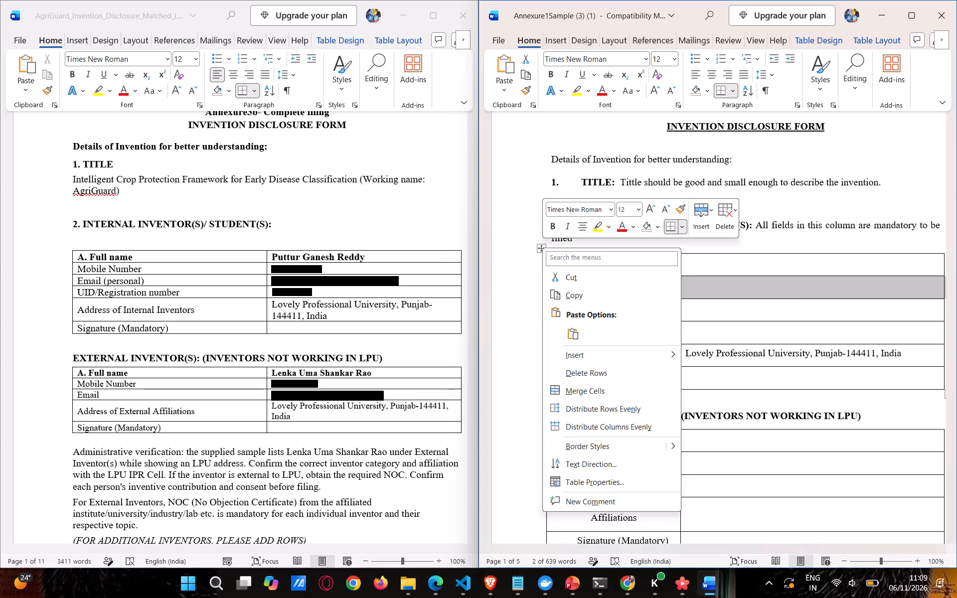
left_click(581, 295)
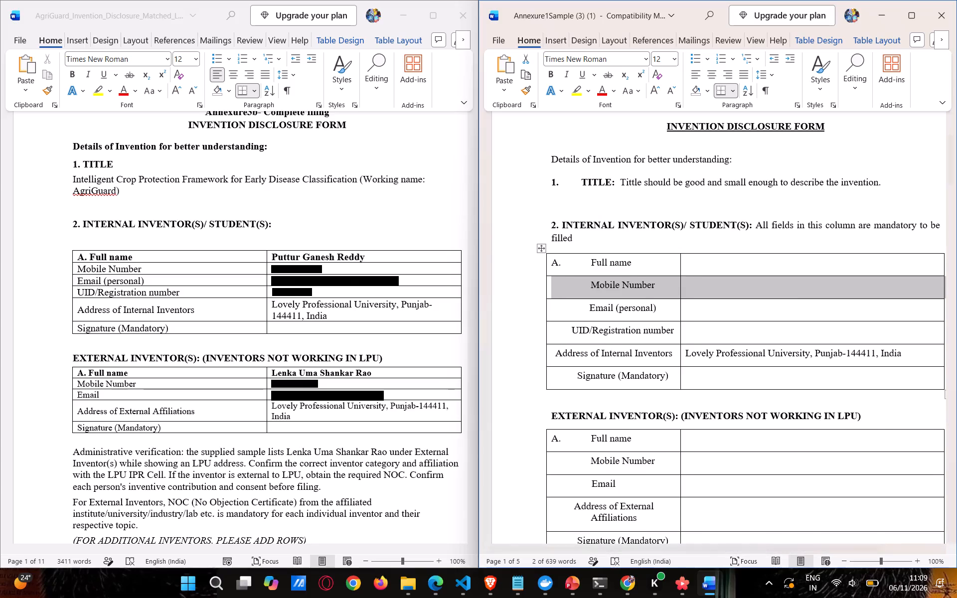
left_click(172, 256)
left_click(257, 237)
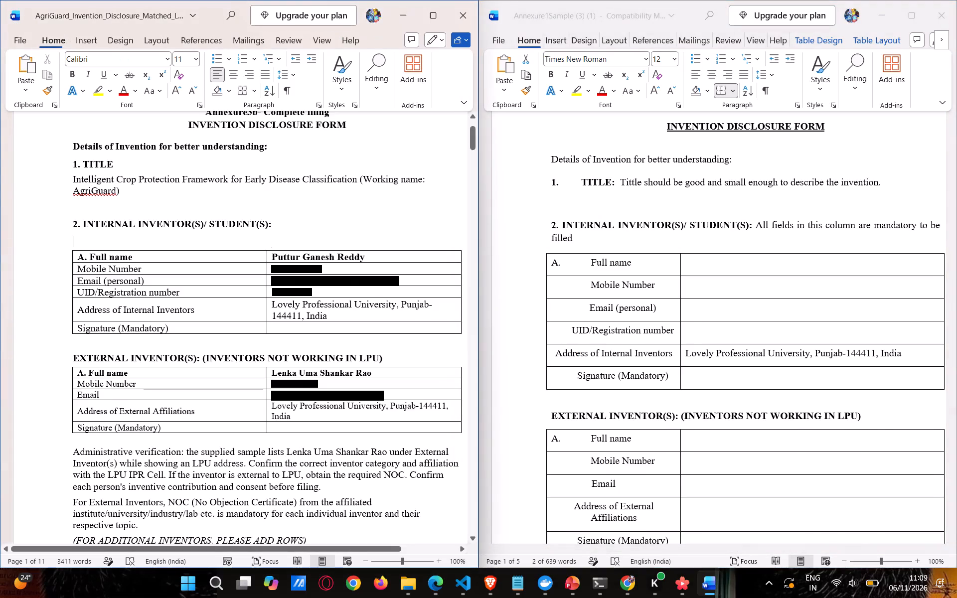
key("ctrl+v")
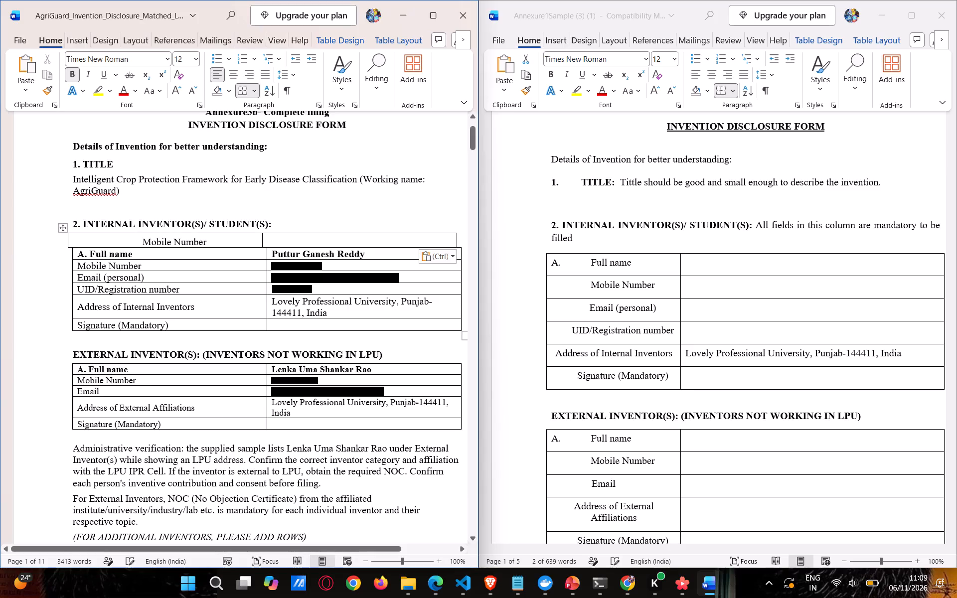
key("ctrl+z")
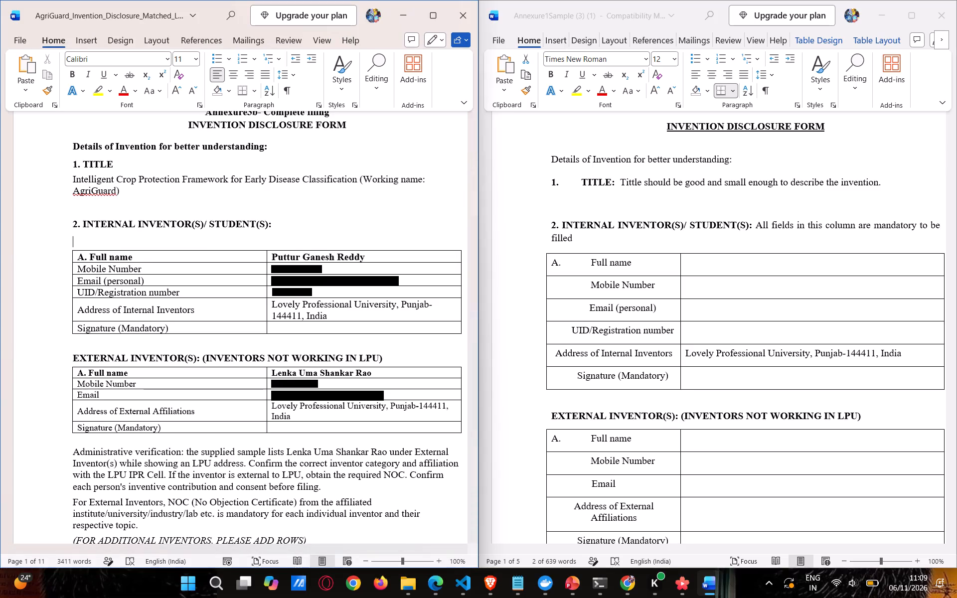
Copy the entire internal inventor table from the Annexure1Sample form.
left_click(522, 289)
left_click(523, 293)
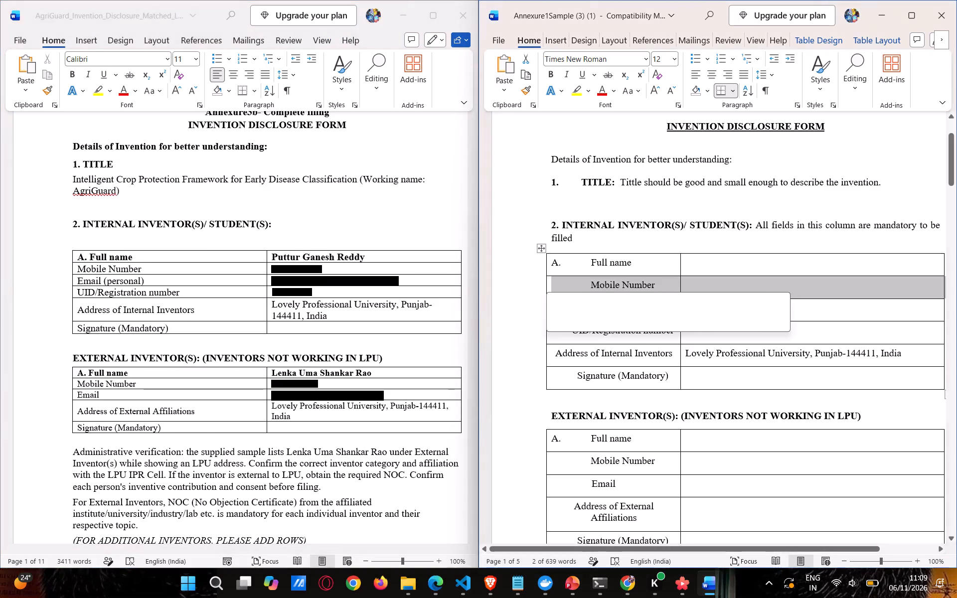
left_click(600, 358)
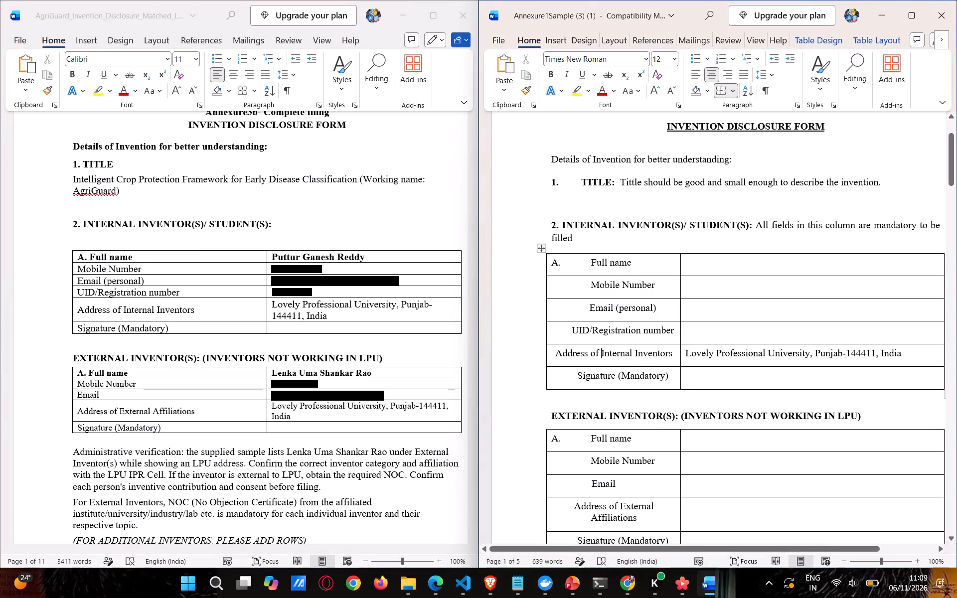
left_click(540, 246)
right_click(540, 246)
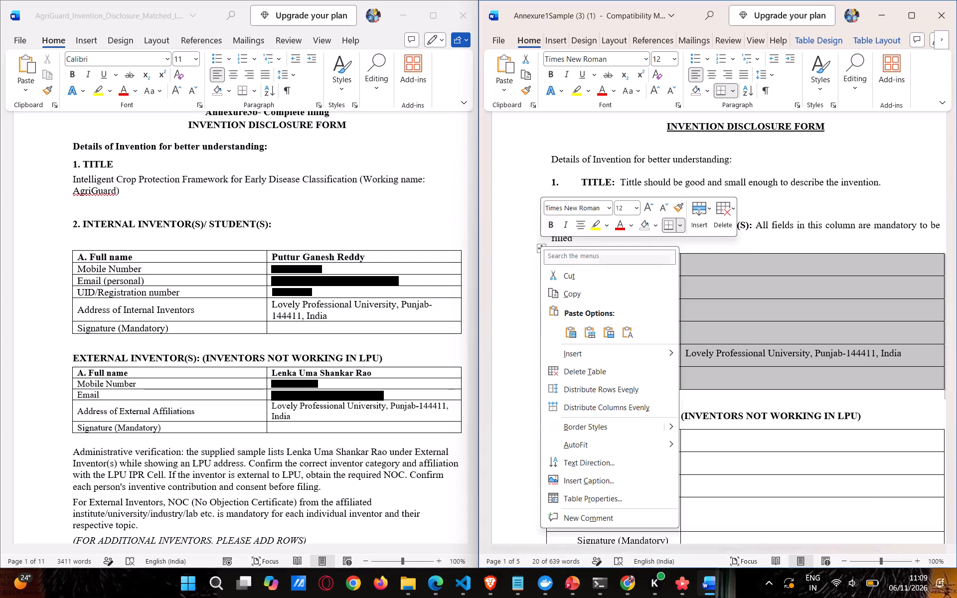
left_click(588, 294)
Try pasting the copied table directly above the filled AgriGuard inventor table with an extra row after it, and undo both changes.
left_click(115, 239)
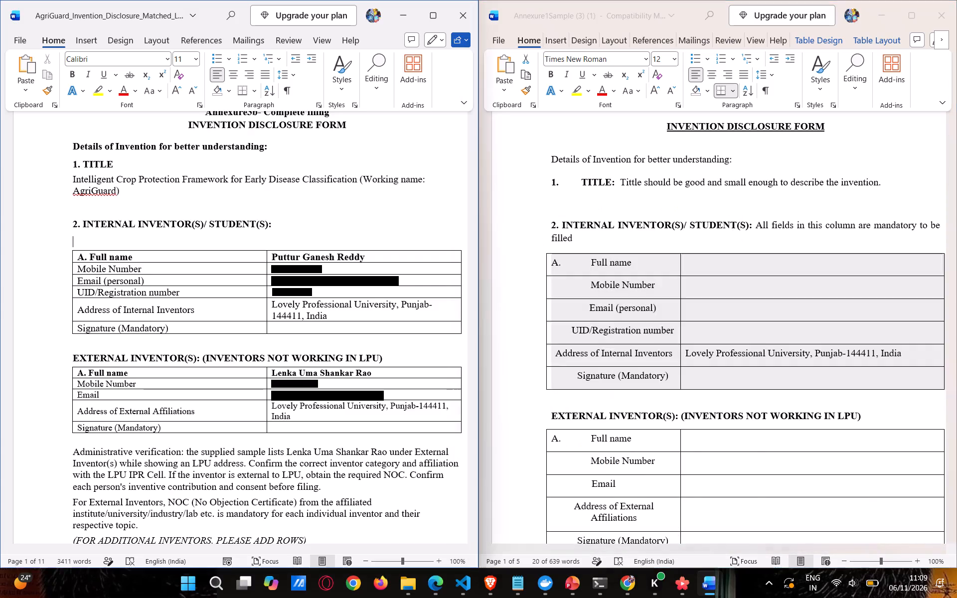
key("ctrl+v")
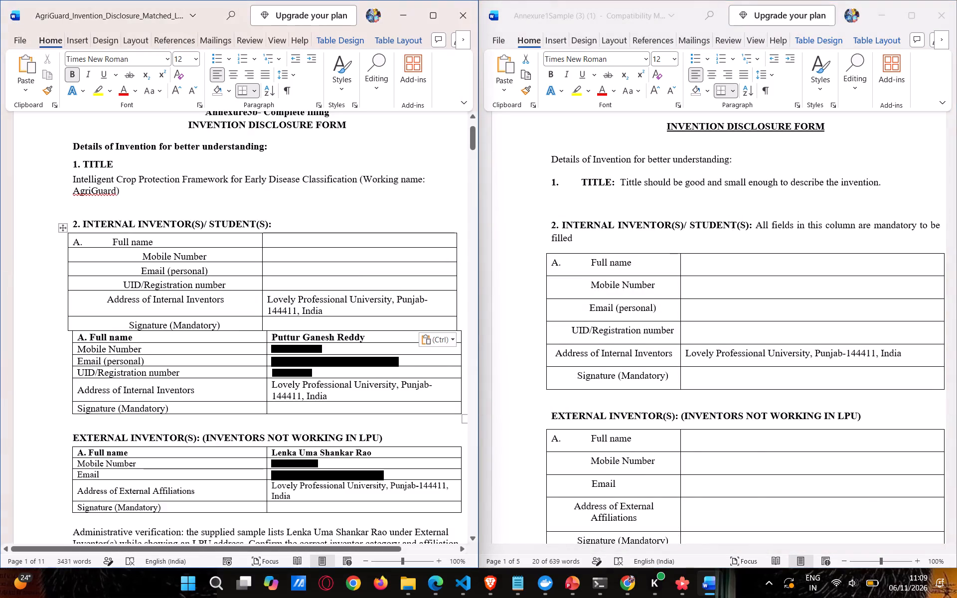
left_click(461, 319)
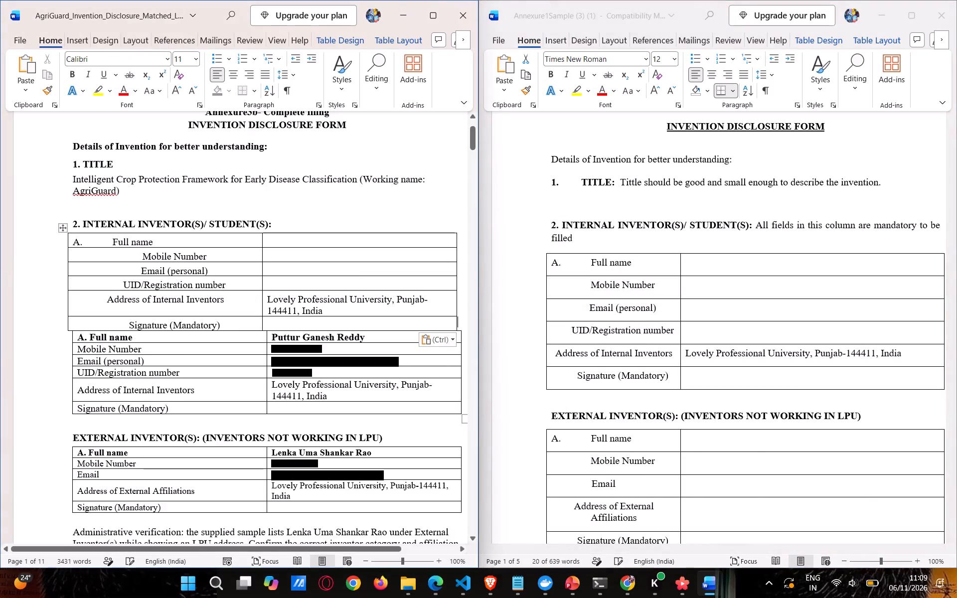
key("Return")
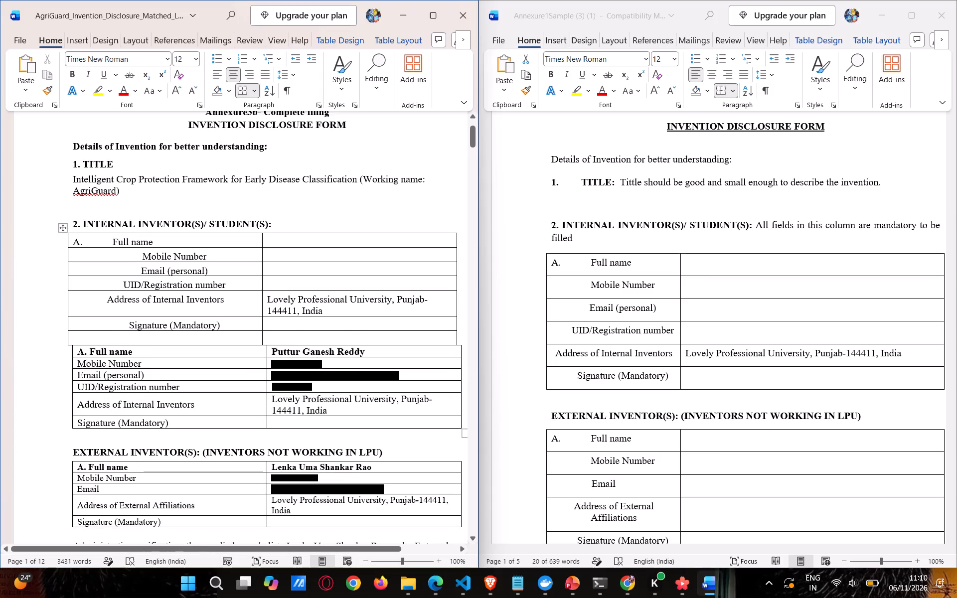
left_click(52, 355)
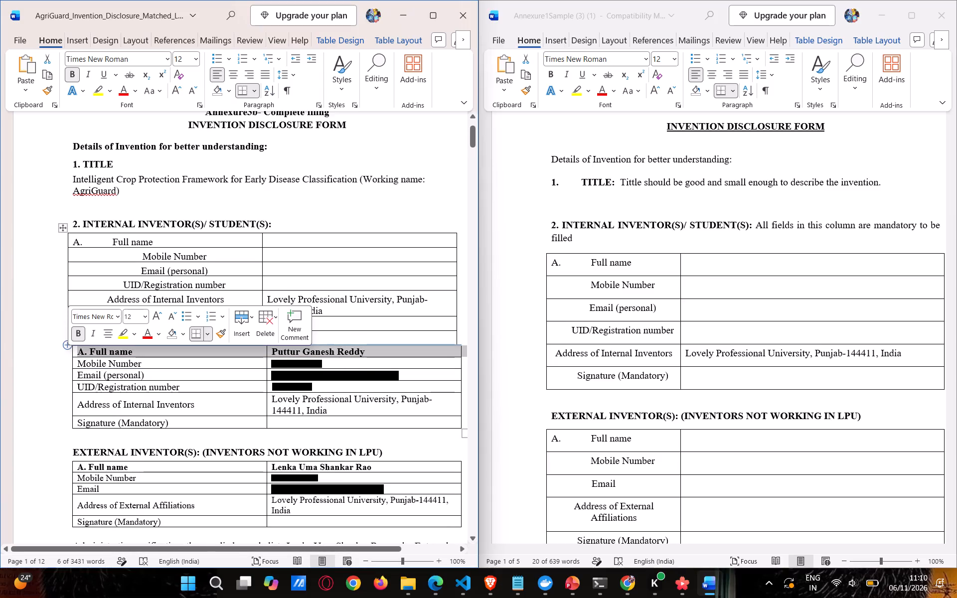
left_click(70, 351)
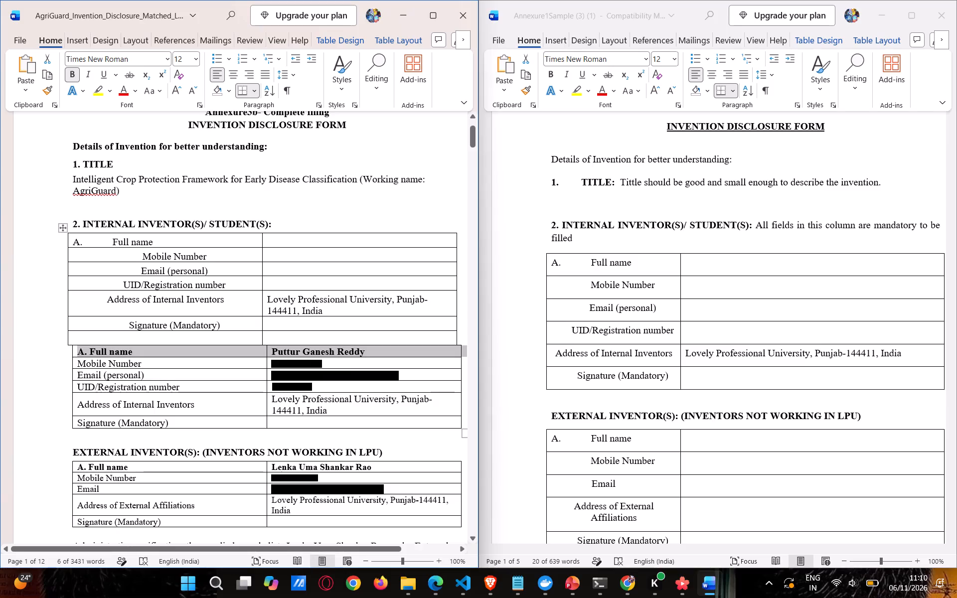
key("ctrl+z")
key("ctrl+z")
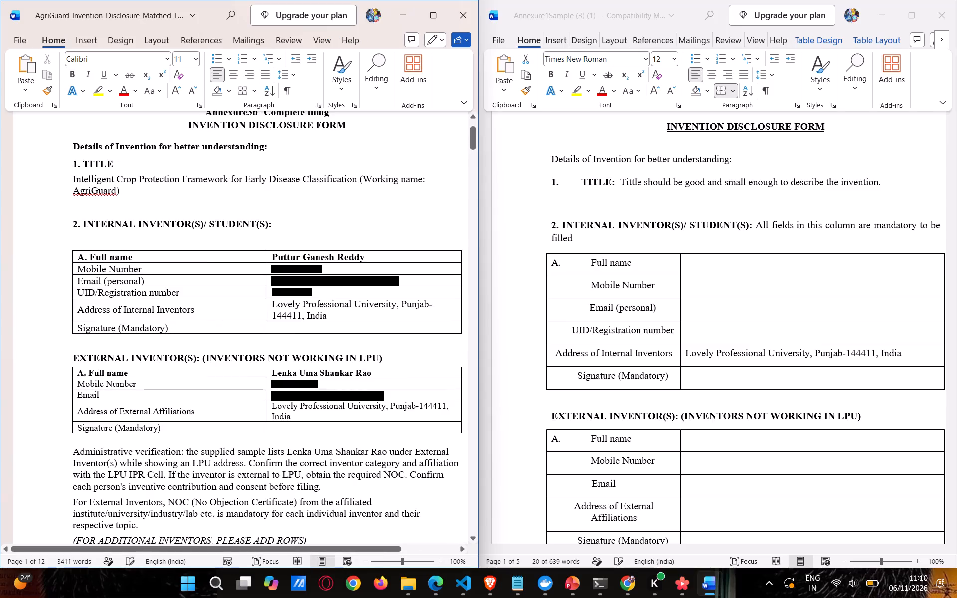
Add two blank lines below the AgriGuard internal inventors heading and paste the sample's inventor table there, apart from the filled table.
left_click(297, 234)
key("Return")
key("Return")
key("Up")
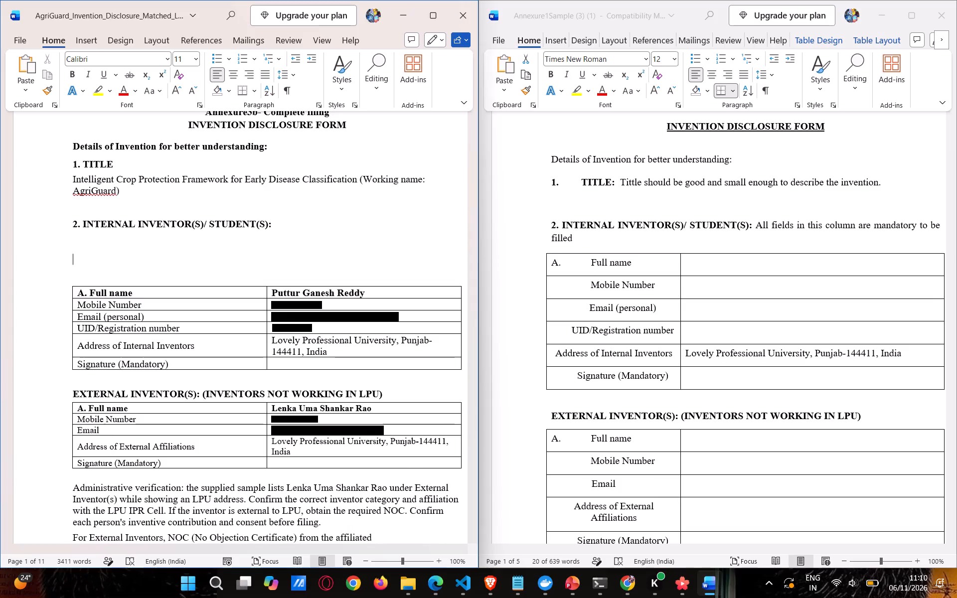
key("ctrl+v")
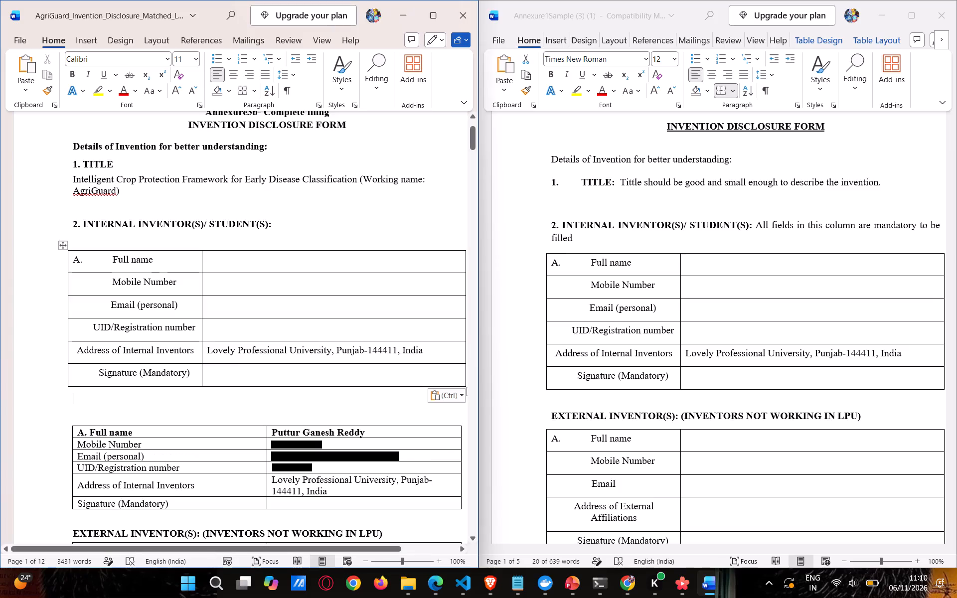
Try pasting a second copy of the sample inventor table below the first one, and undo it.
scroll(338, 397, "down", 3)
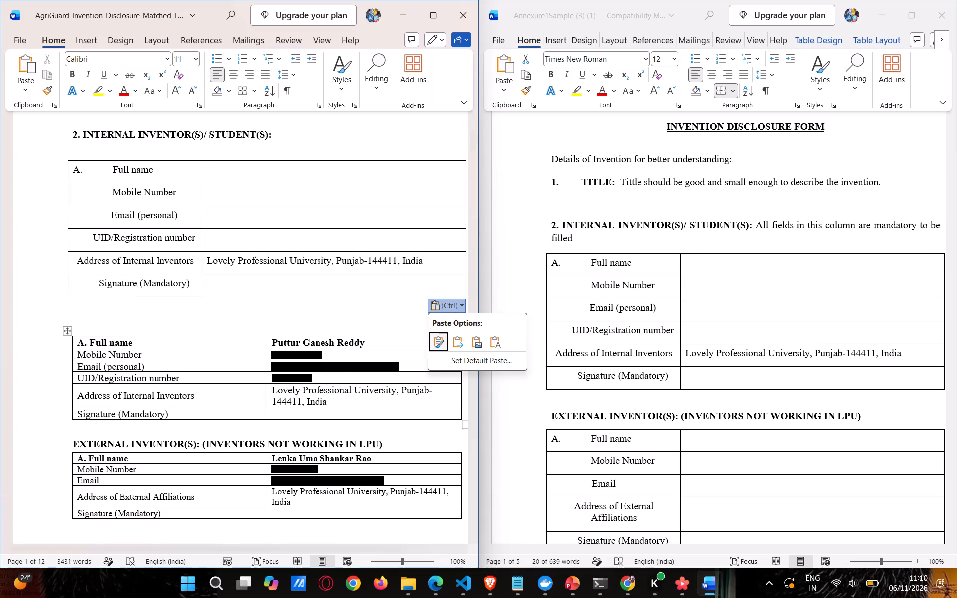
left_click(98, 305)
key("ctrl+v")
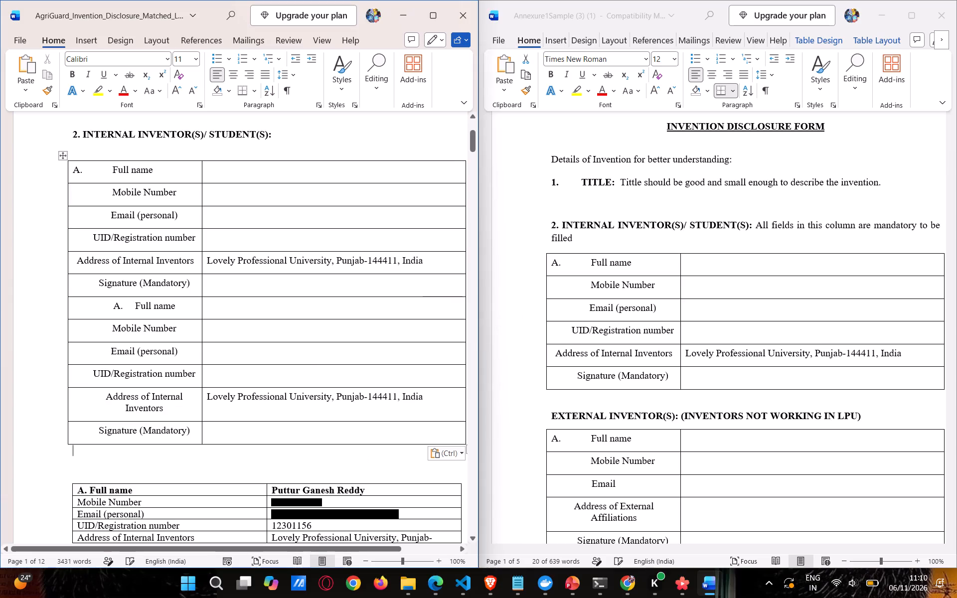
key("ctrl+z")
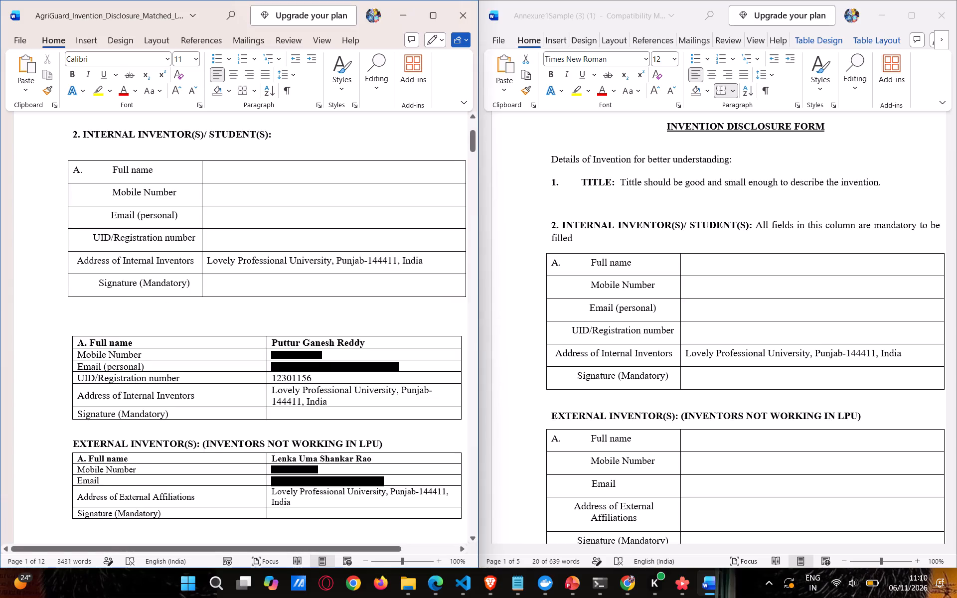
Paste five more copies of the sample internal inventor table below the first one, separated by blank lines, above the filled table.
key("Return")
key("ctrl+v")
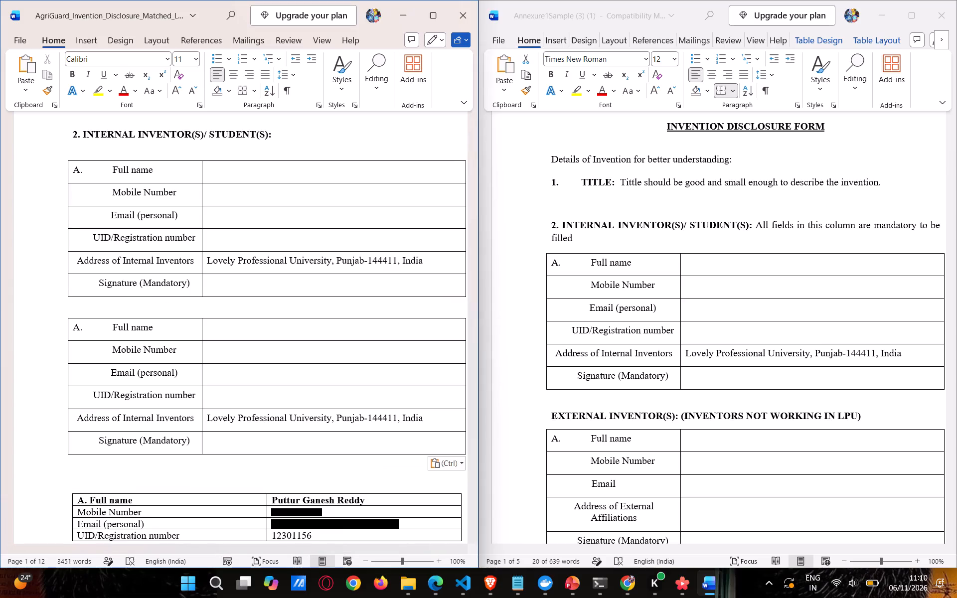
key("Return")
key("ctrl+v")
key("Return")
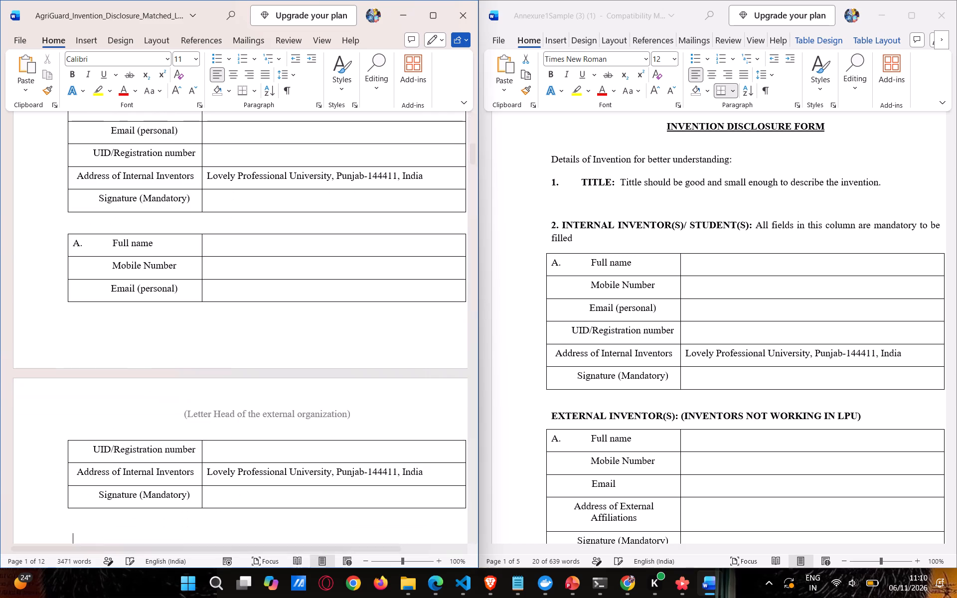
key("ctrl+v")
key("Return")
key("ctrl+v")
key("Return")
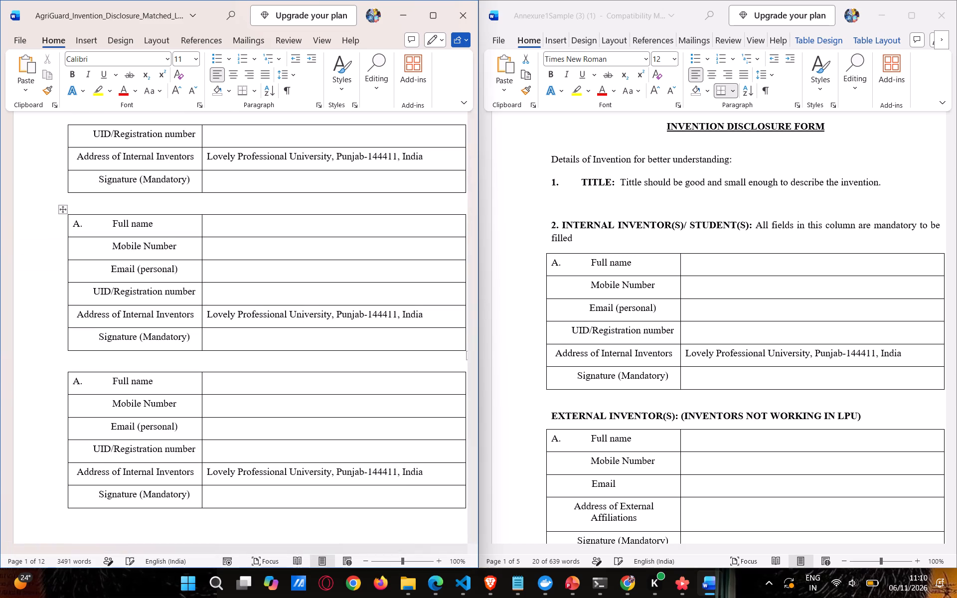
key("ctrl+v")
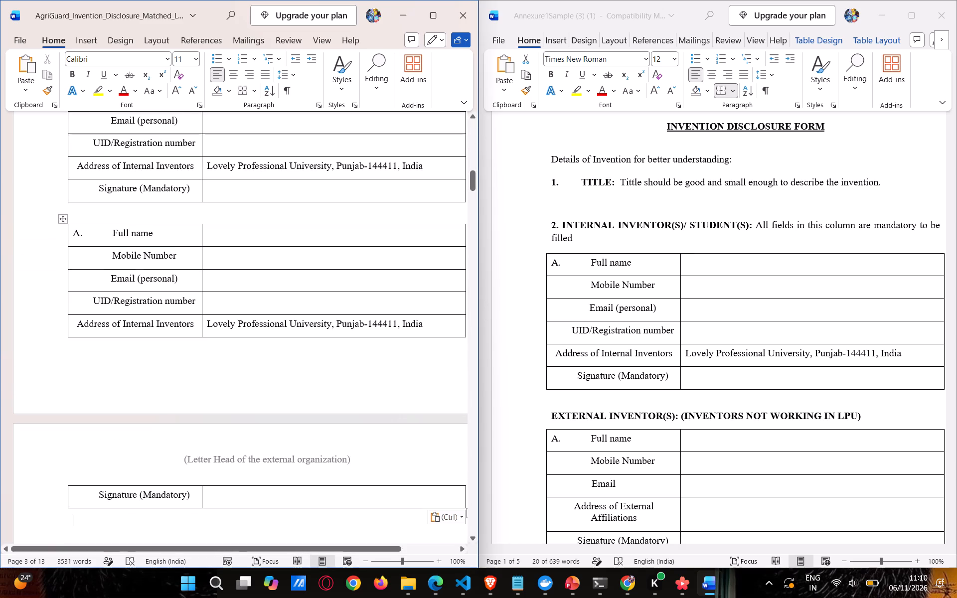
Insert three blank lines after the second blank inventor table to move the third table onto page 2.
scroll(68, 299, "up", 11)
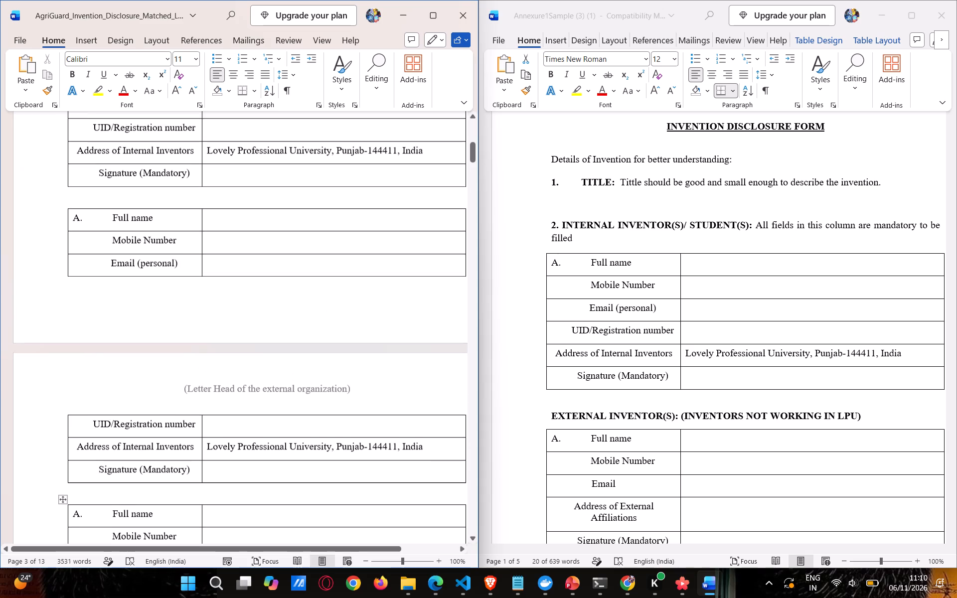
scroll(68, 299, "up", 3)
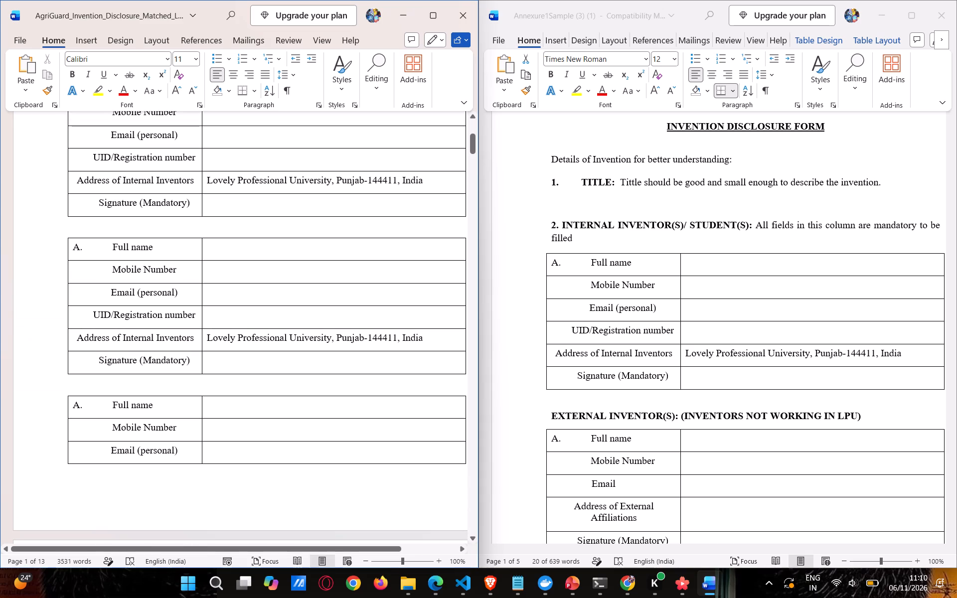
left_click(86, 384)
key("Return")
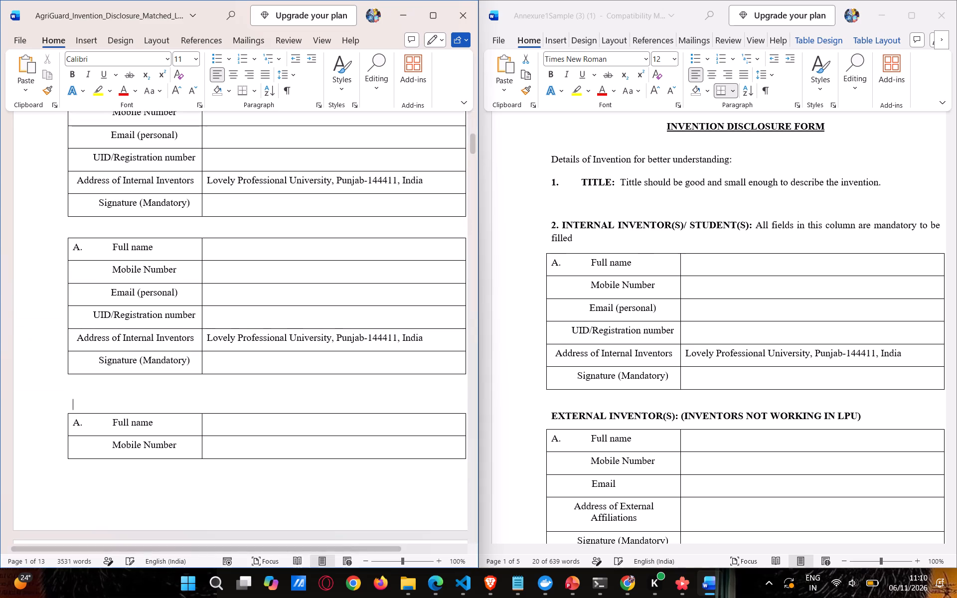
key("Return")
key("Return")
Insert three blank lines after the fifth blank inventor table to move the sixth table onto page 3.
scroll(86, 384, "up", 6)
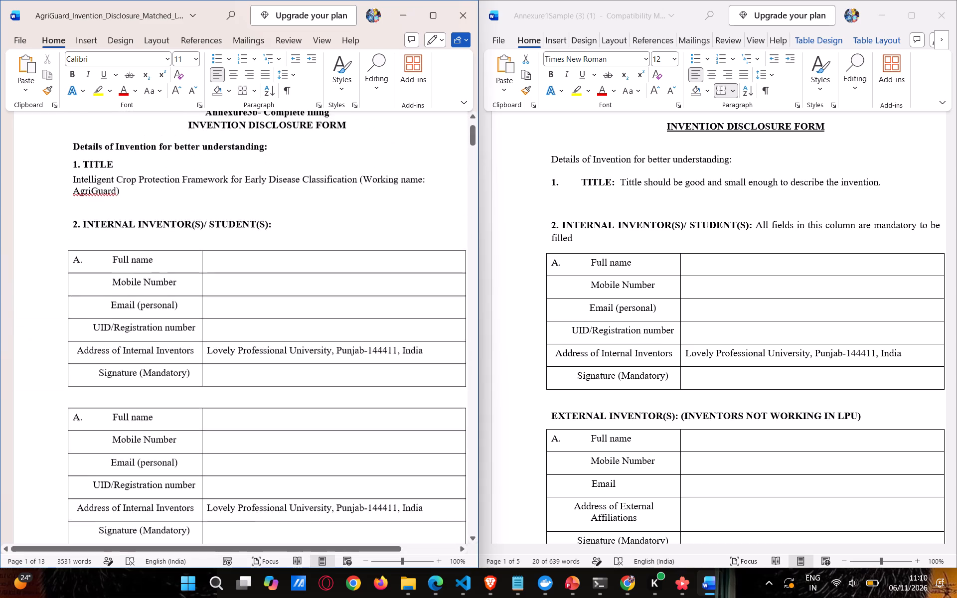
scroll(204, 402, "down", 7)
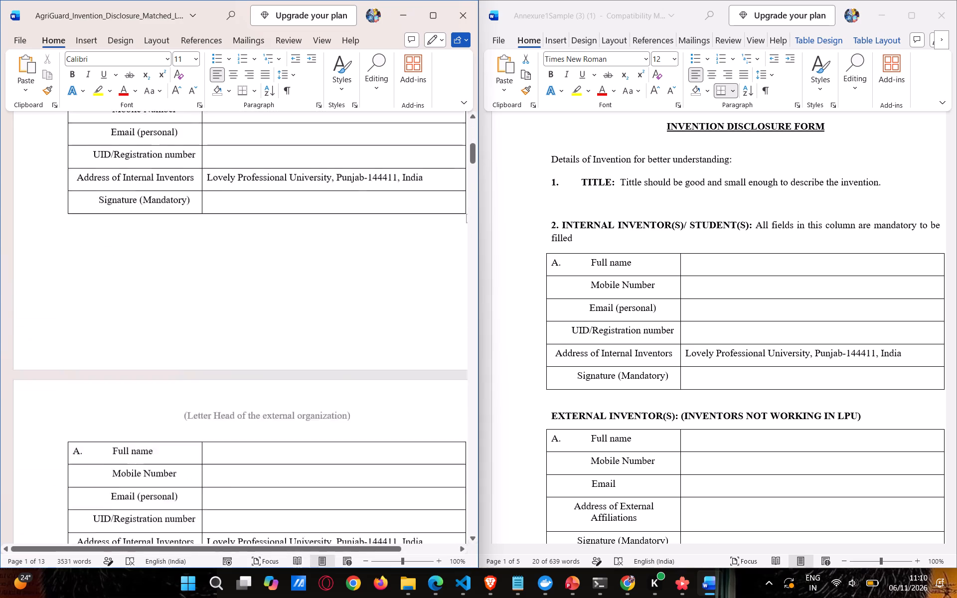
scroll(204, 402, "down", 4)
scroll(204, 402, "up", 4)
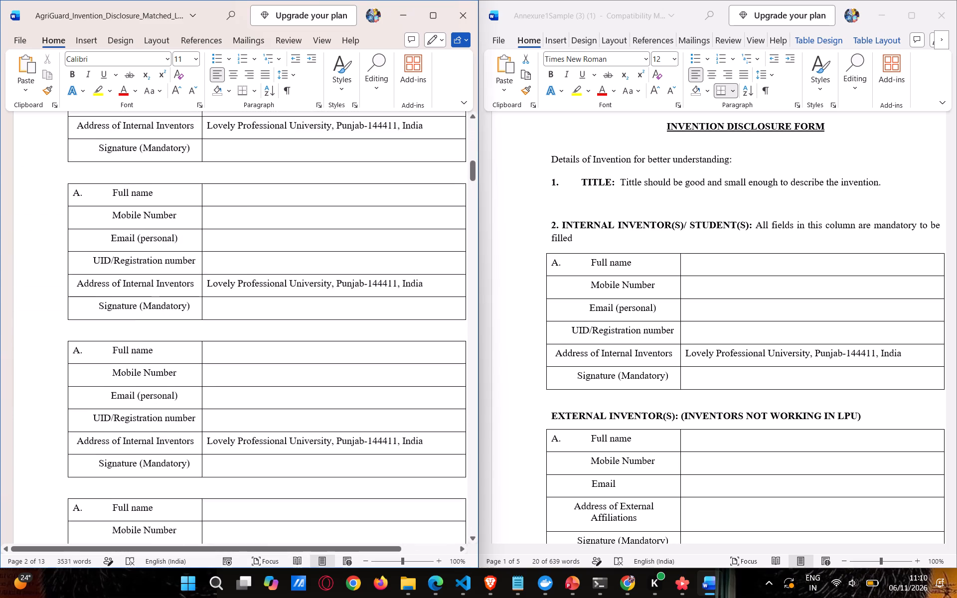
scroll(204, 402, "up", 1)
scroll(174, 354, "down", 1)
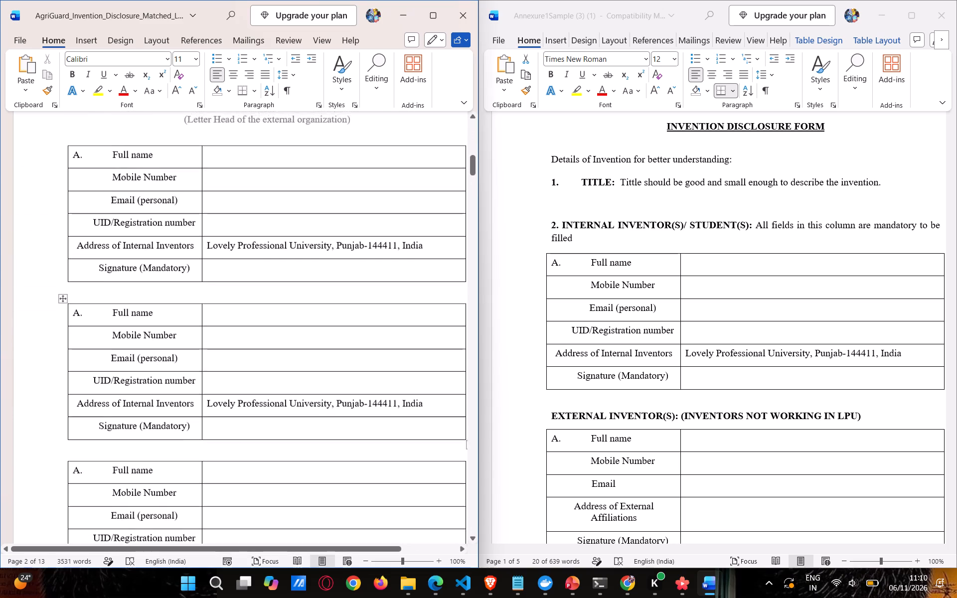
scroll(174, 354, "down", 1)
left_click(90, 459)
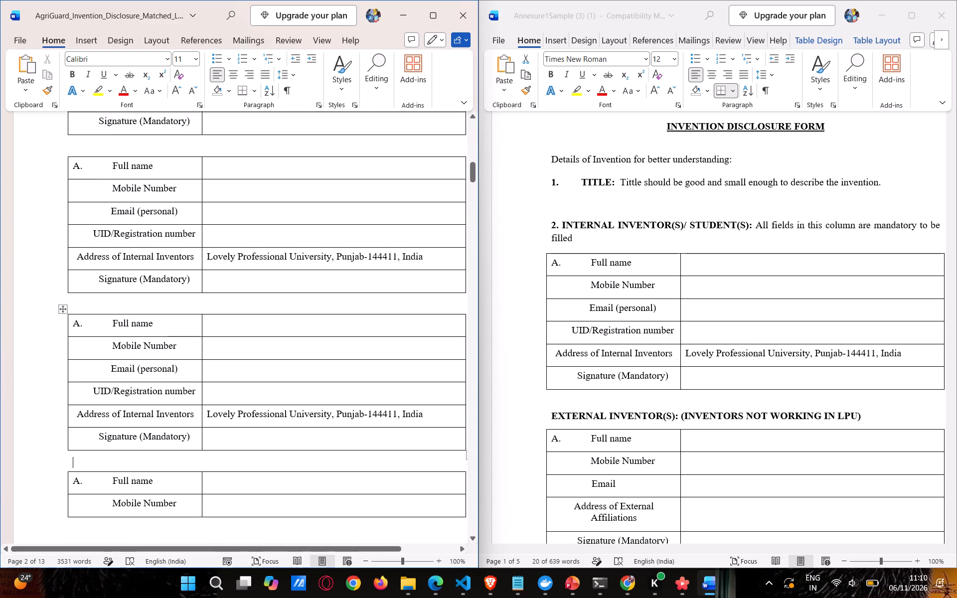
key("Return")
key("Return")
key("Return")
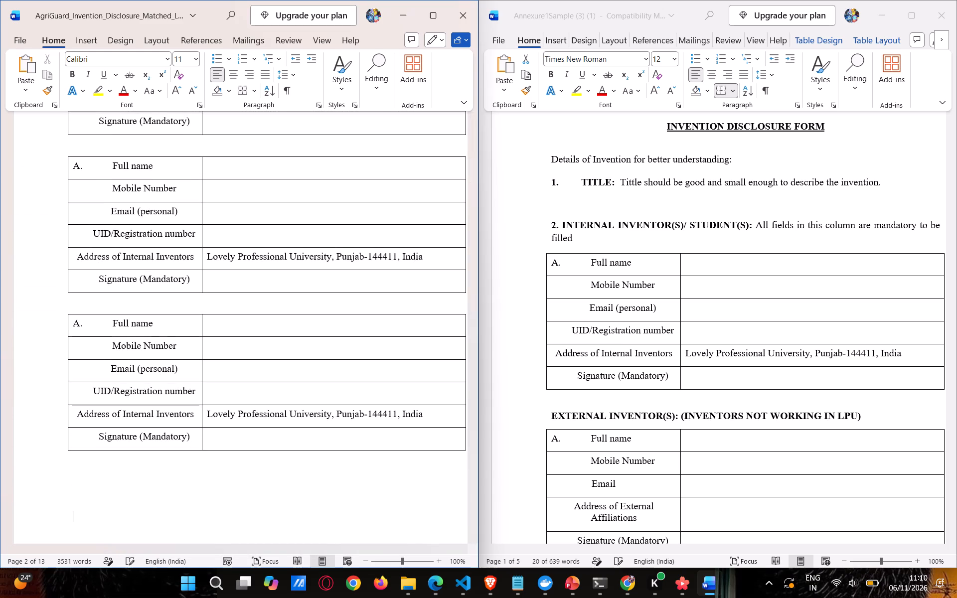
Review how the blank inventor tables are laid out across the first three pages, down to the filled inventor tables.
scroll(90, 459, "down", 7)
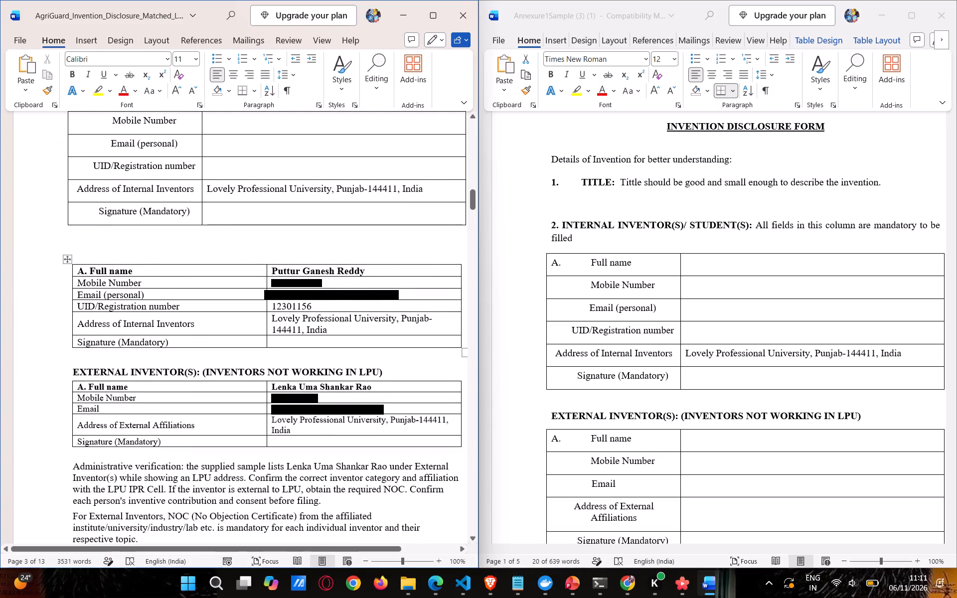
scroll(256, 283, "up", 4)
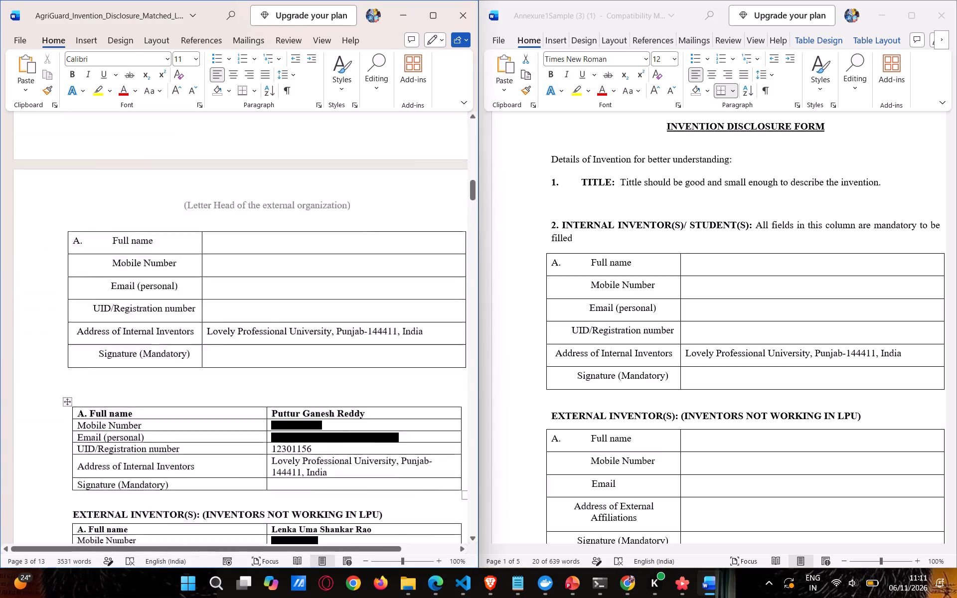
scroll(256, 283, "up", 13)
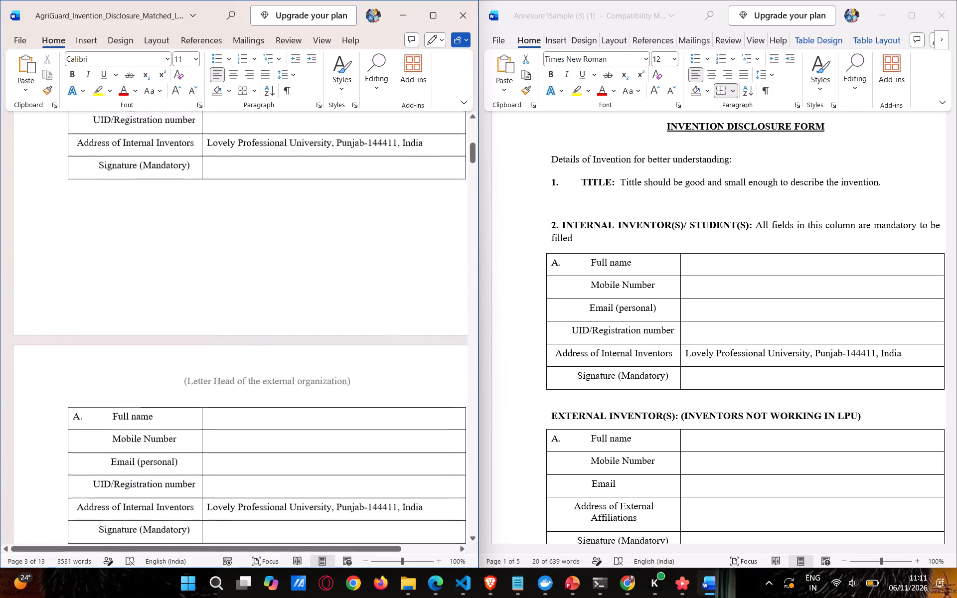
scroll(256, 283, "up", 2)
scroll(258, 390, "up", 2)
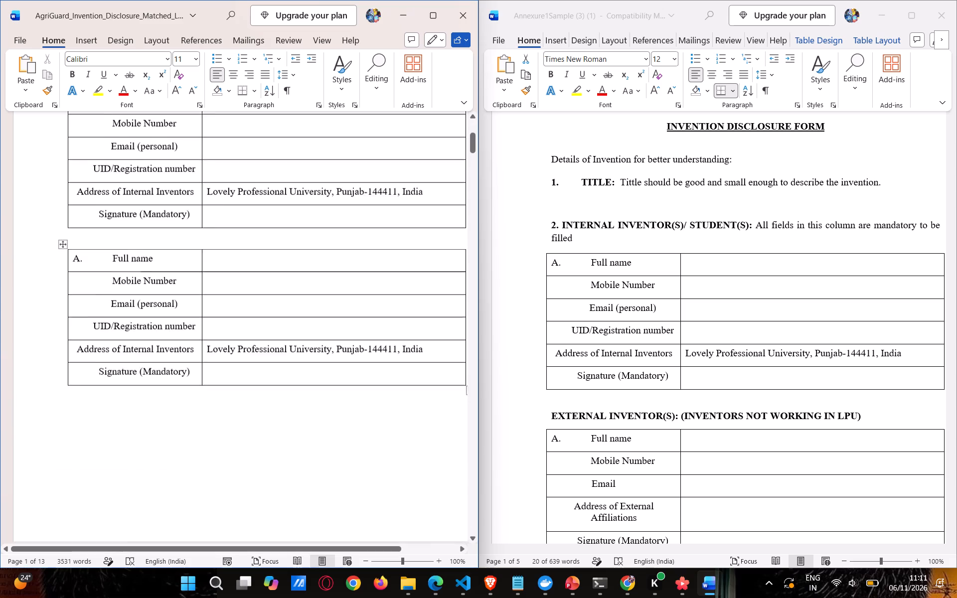
scroll(258, 390, "down", 6)
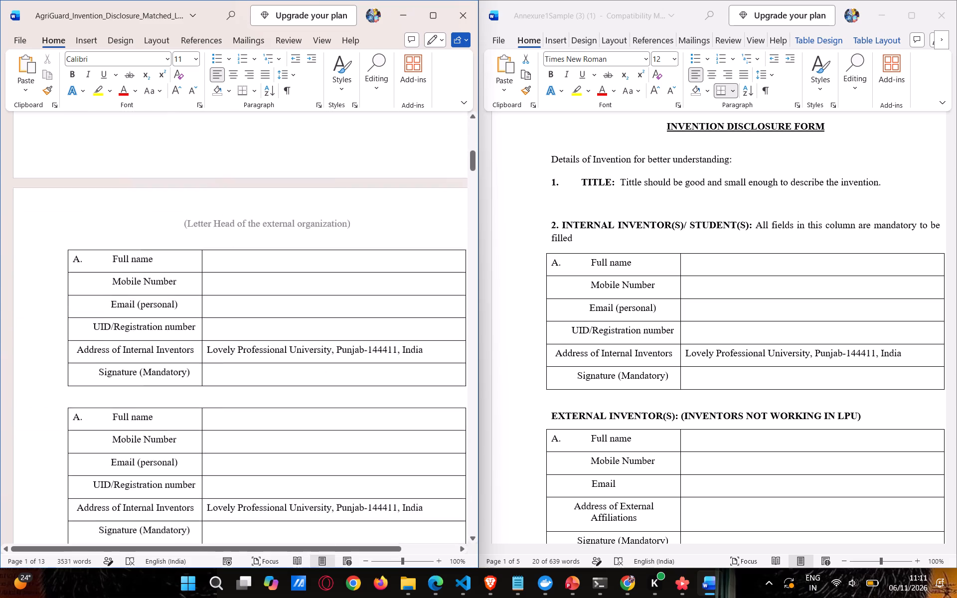
scroll(258, 390, "down", 2)
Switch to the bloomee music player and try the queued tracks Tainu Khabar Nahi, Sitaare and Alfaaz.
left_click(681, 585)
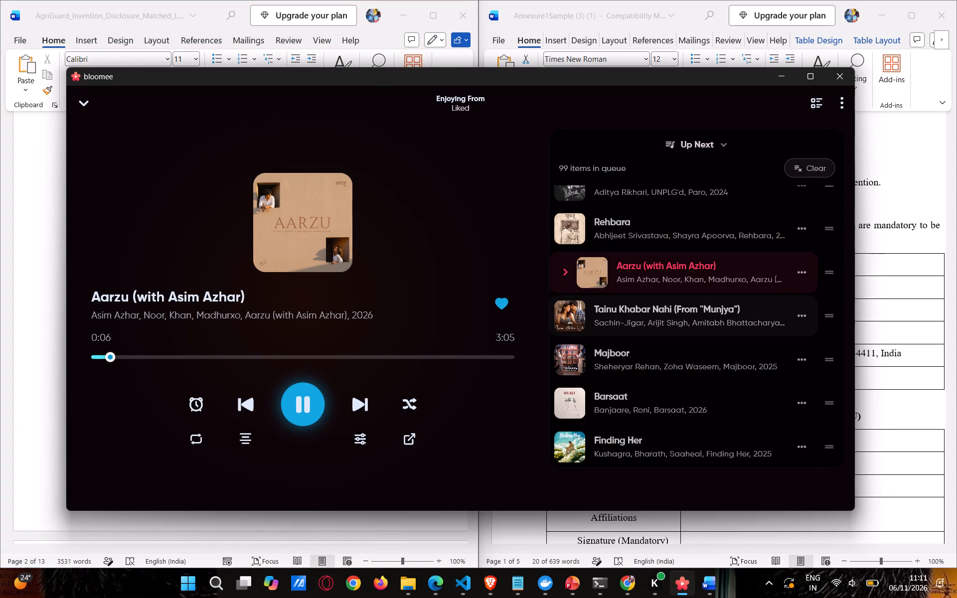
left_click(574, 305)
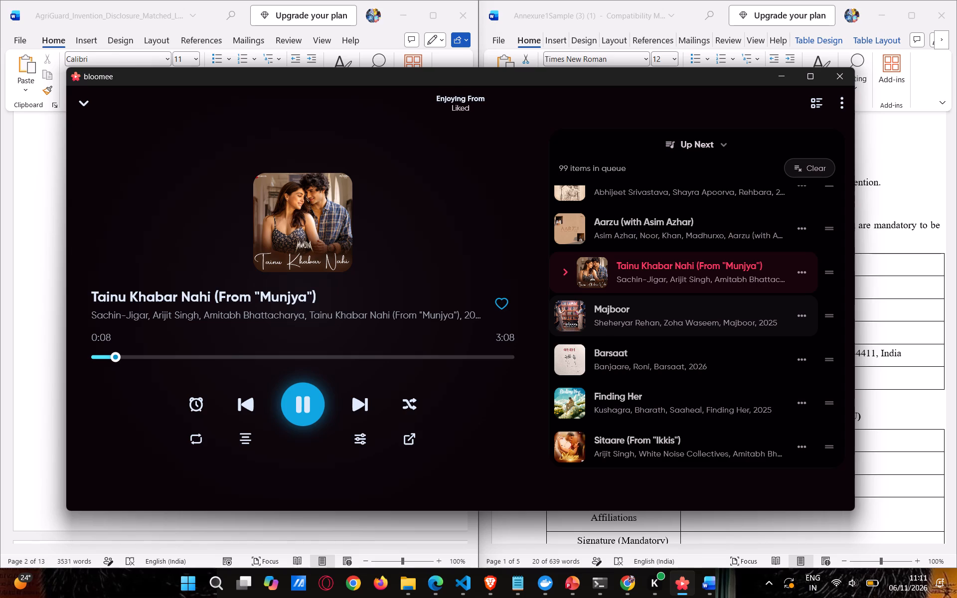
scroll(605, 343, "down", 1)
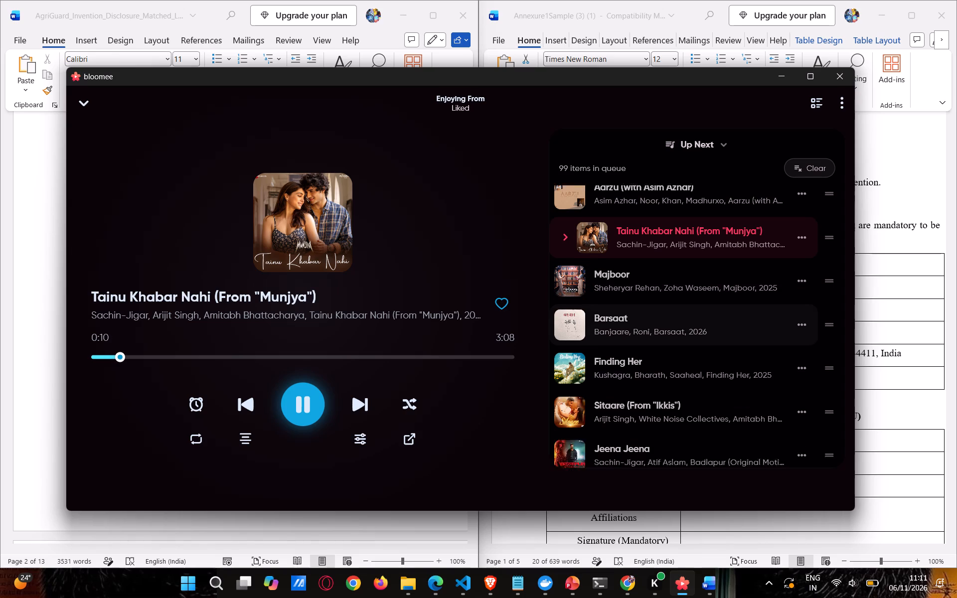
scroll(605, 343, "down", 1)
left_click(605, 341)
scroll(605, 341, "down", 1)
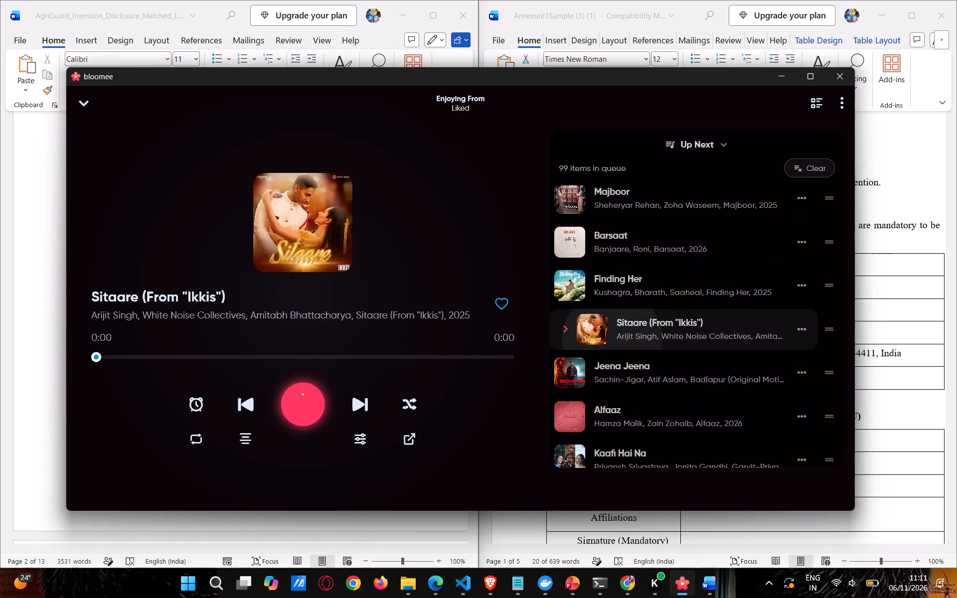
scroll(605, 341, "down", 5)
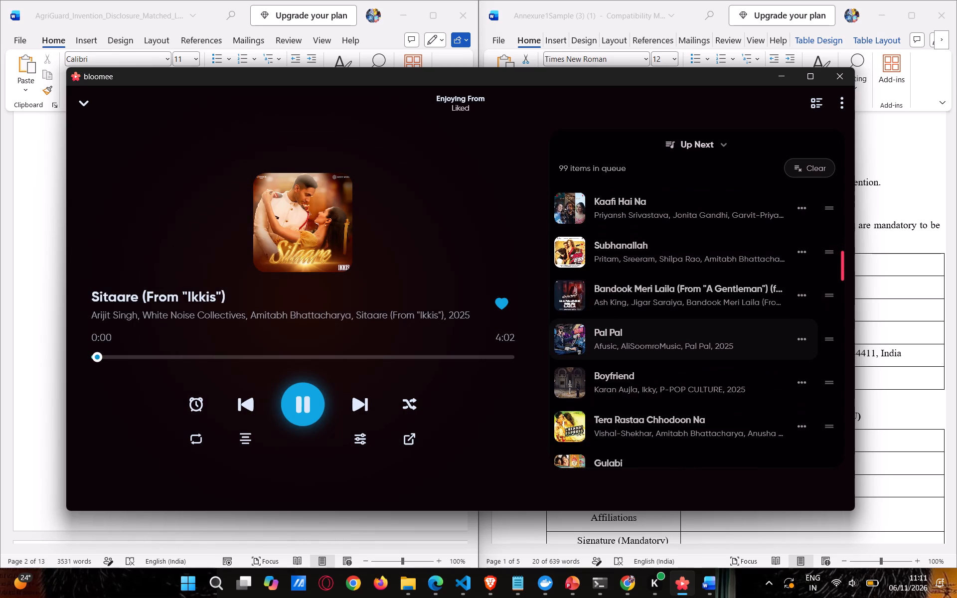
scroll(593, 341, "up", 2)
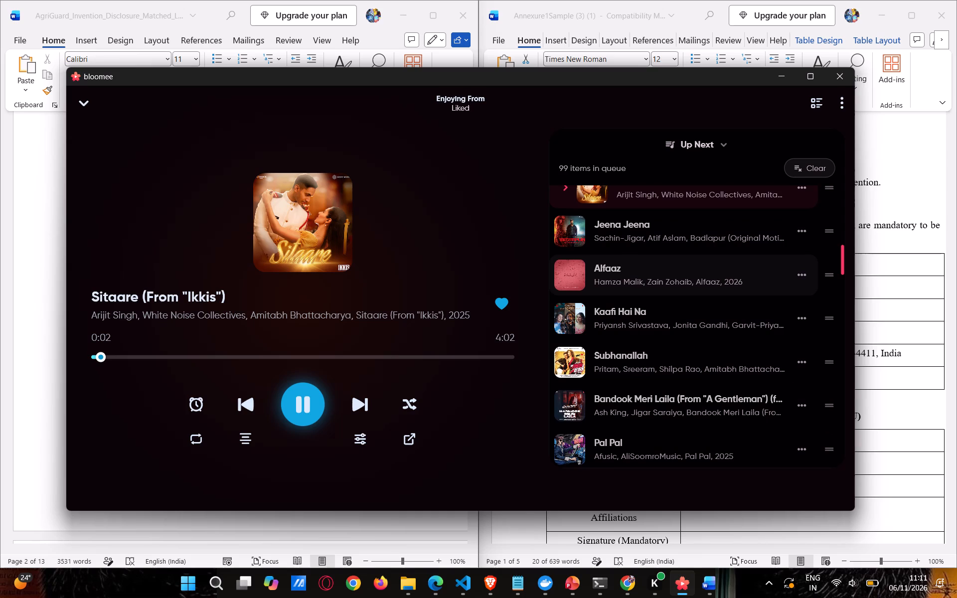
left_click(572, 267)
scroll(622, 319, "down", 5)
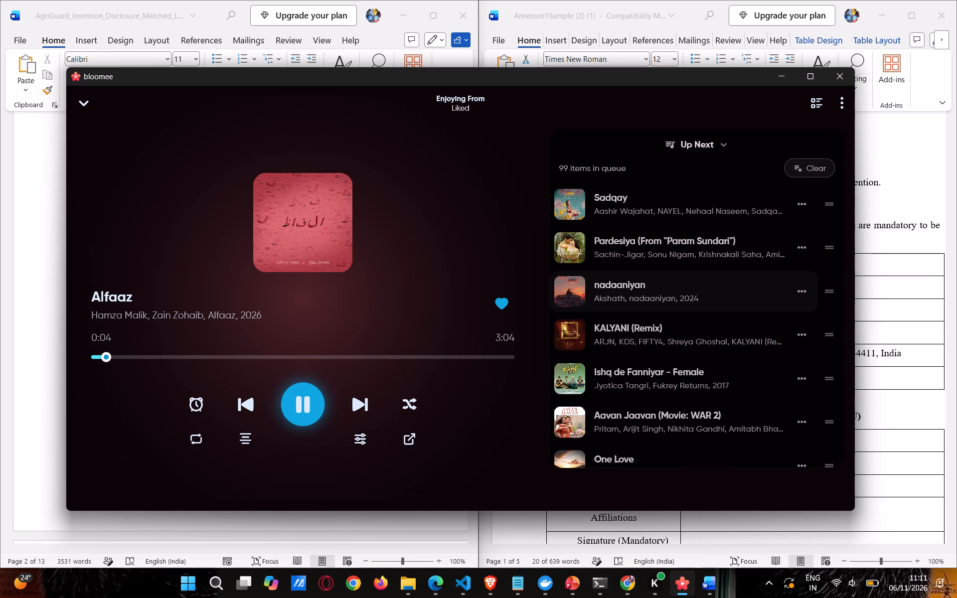
Search for "nazar lagi" and play the track Nazar Lagi (Unplugged) by Goldie Sohel and Asees Kaur.
left_click(93, 106)
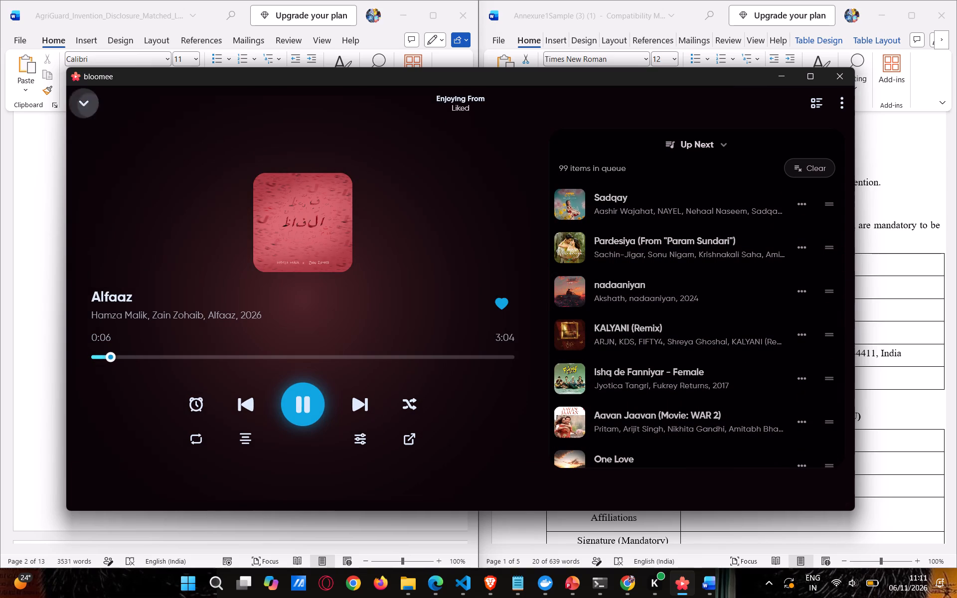
left_click(241, 105)
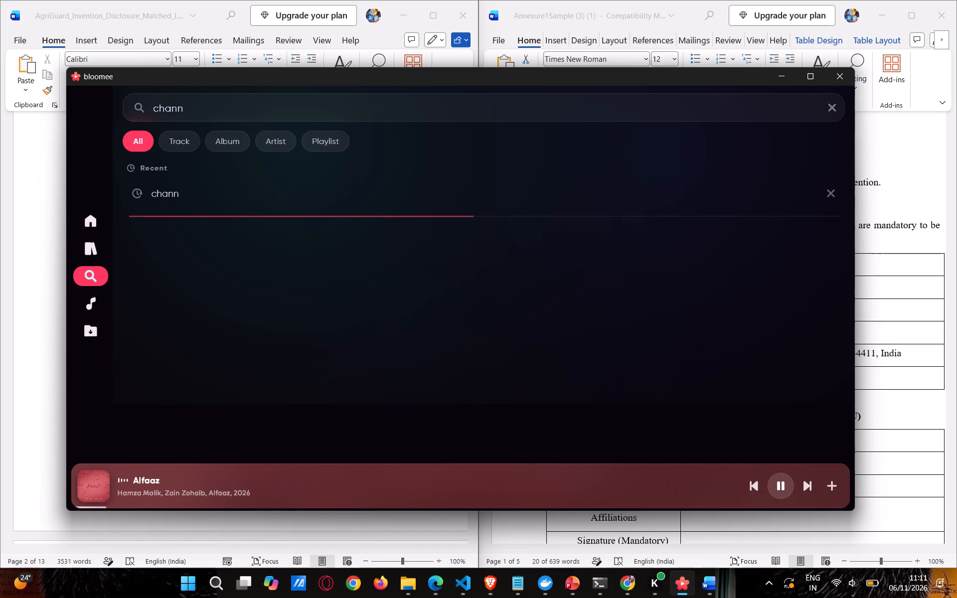
key("ctrl+a")
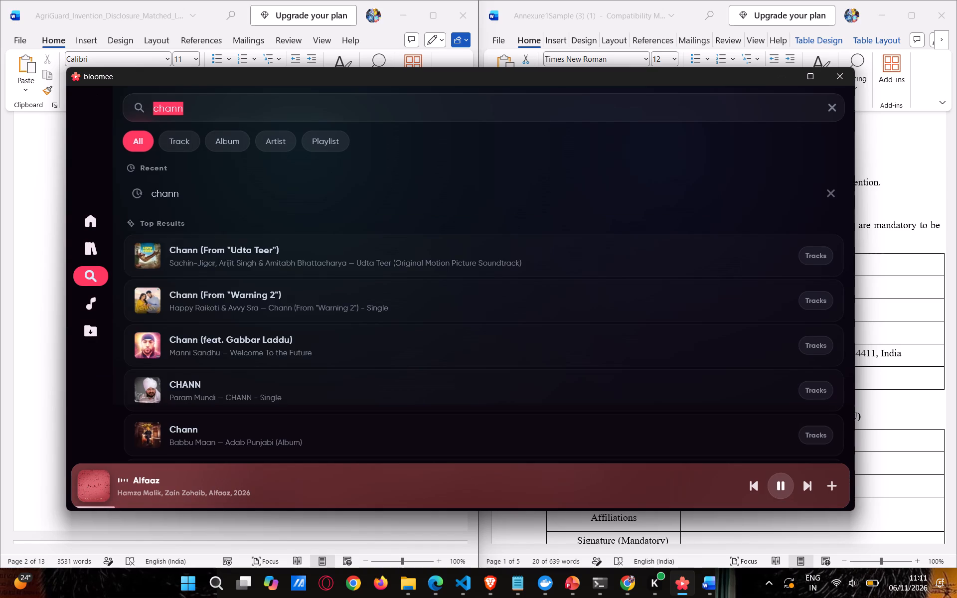
key("BackSpace")
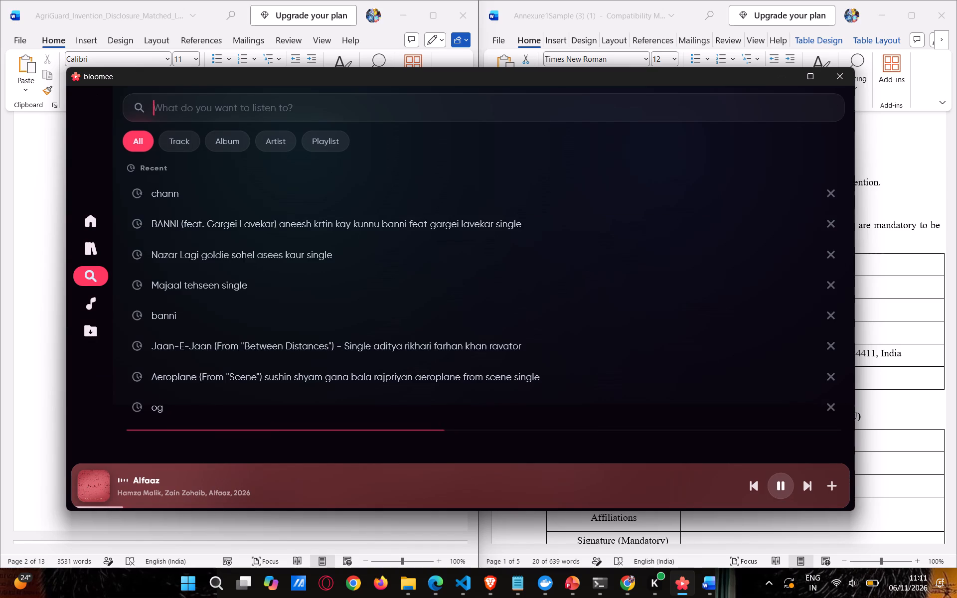
type("na")
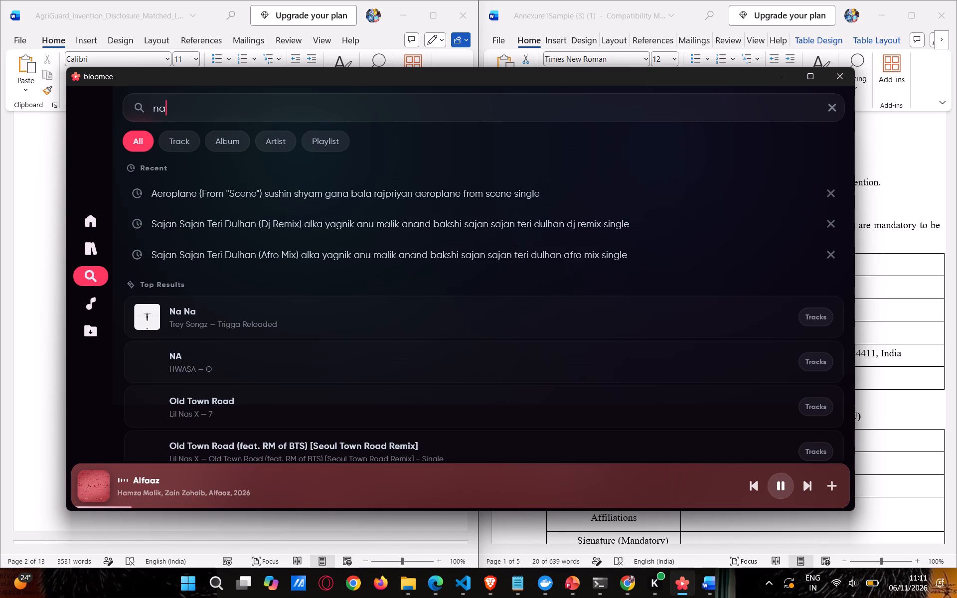
type("zar lagi")
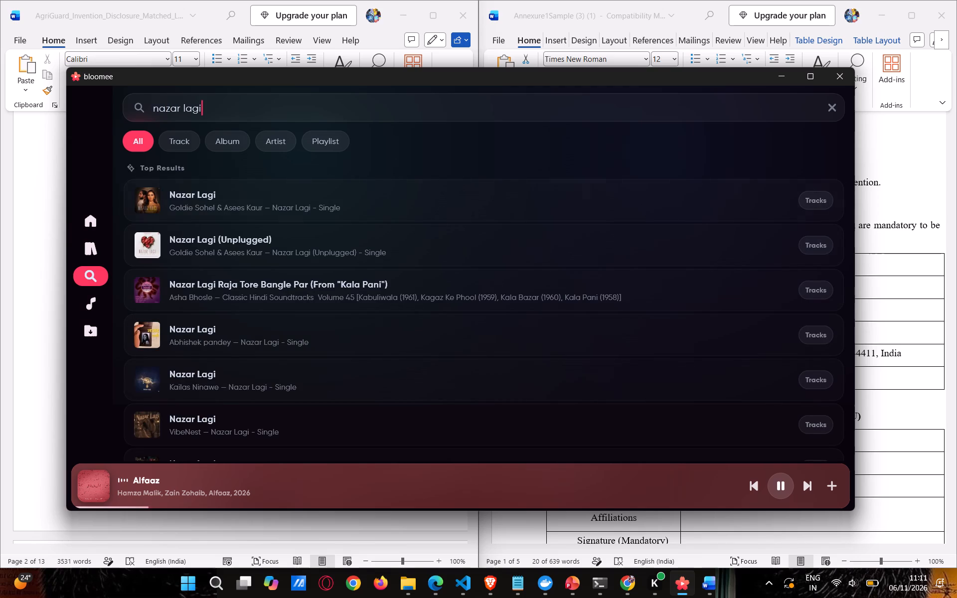
left_click(152, 233)
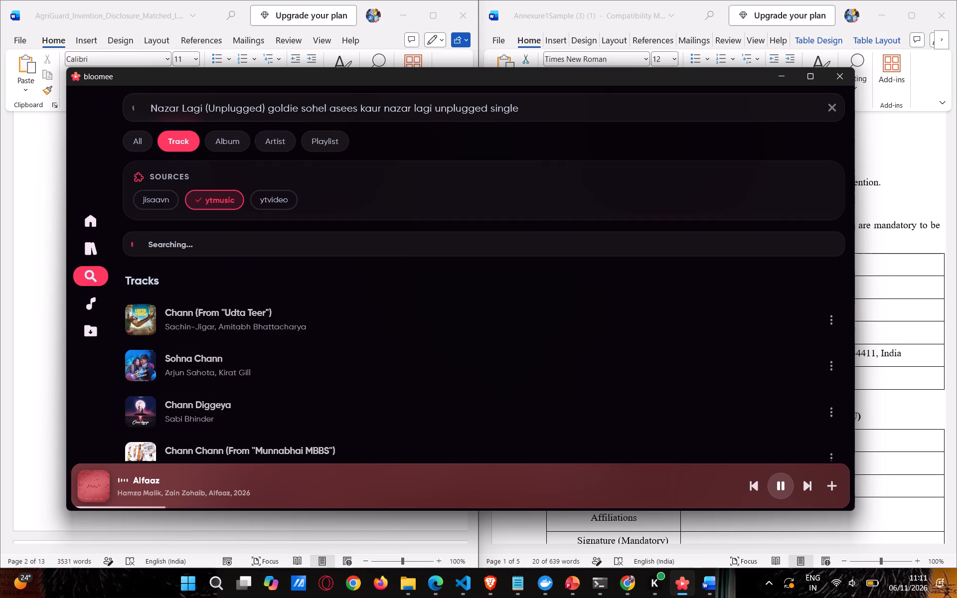
left_click(144, 322)
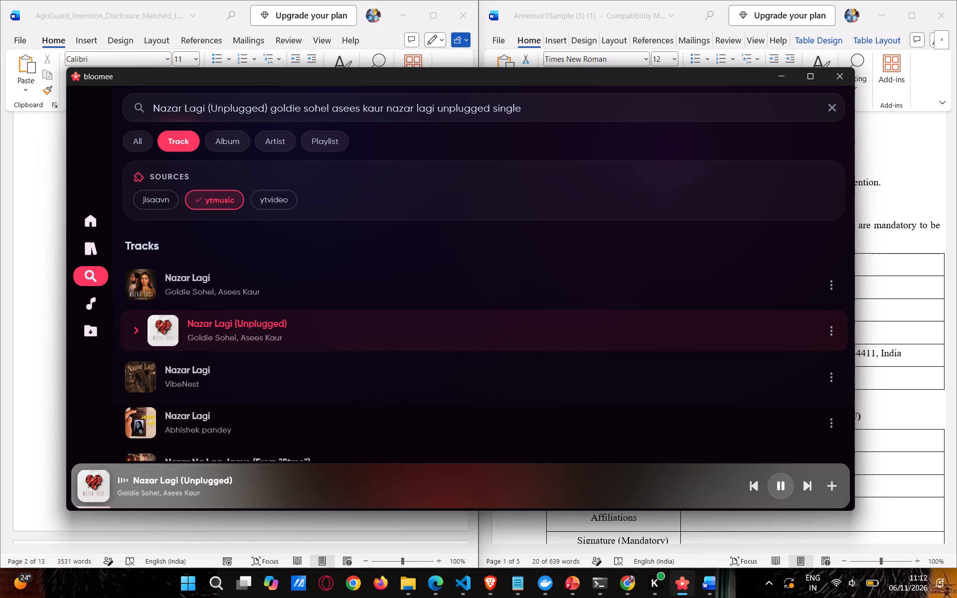
Open the full player for Nazar Lagi (Unplugged), browse its queue and mark the track as liked.
scroll(404, 354, "down", 1)
left_click(331, 490)
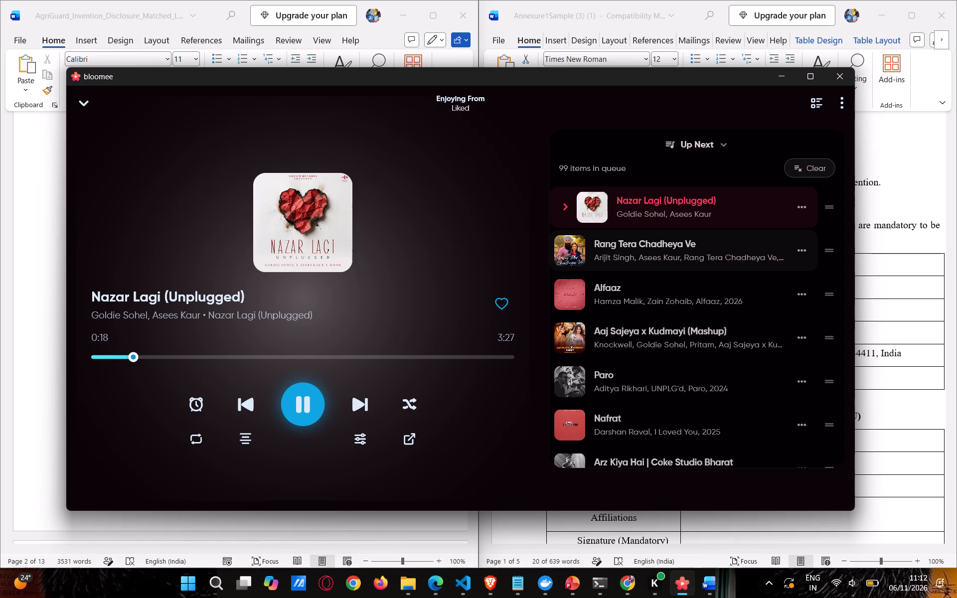
scroll(675, 264, "down", 4)
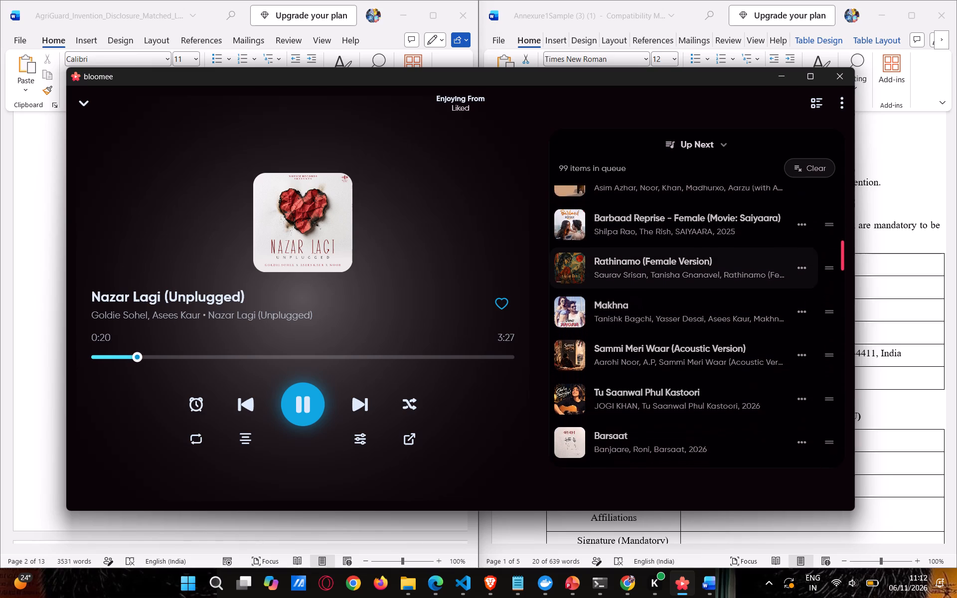
scroll(675, 264, "down", 1)
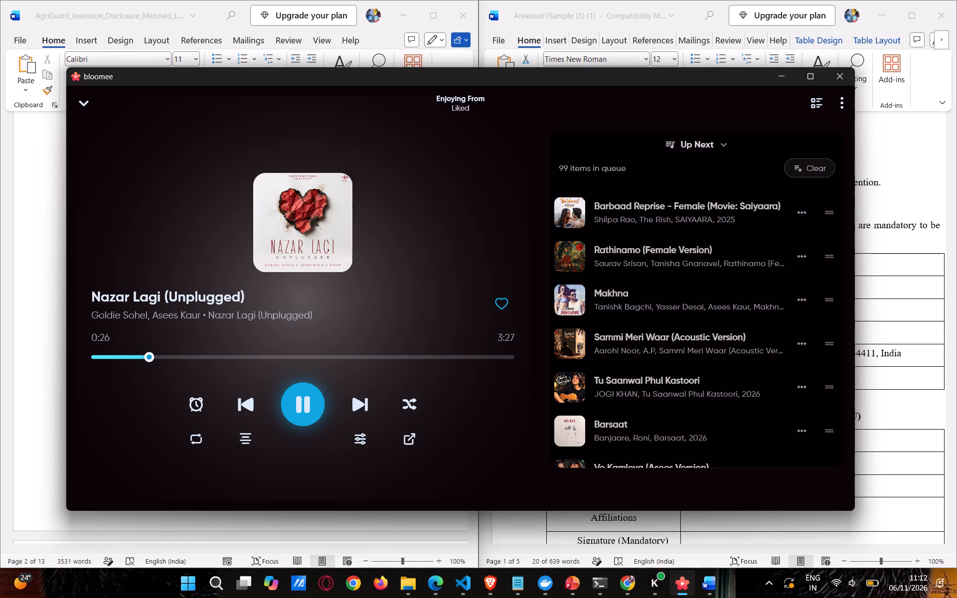
left_click(500, 302)
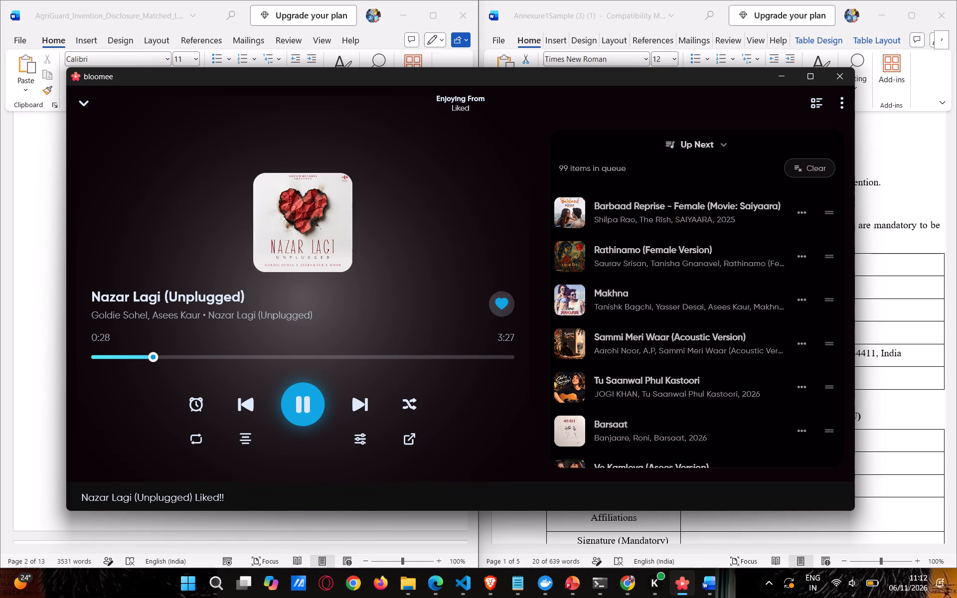